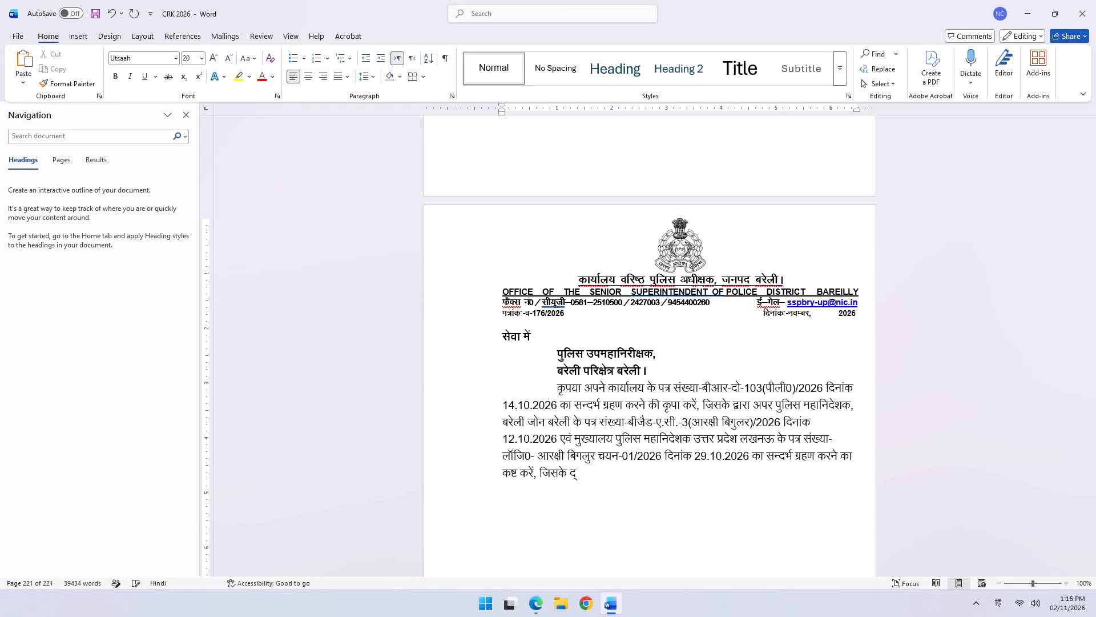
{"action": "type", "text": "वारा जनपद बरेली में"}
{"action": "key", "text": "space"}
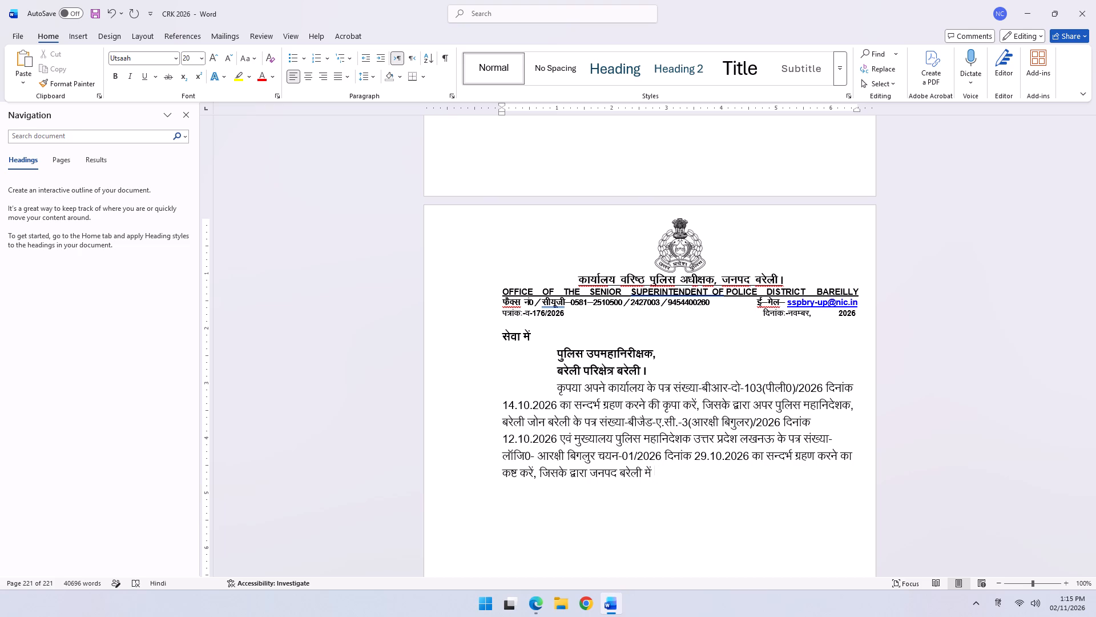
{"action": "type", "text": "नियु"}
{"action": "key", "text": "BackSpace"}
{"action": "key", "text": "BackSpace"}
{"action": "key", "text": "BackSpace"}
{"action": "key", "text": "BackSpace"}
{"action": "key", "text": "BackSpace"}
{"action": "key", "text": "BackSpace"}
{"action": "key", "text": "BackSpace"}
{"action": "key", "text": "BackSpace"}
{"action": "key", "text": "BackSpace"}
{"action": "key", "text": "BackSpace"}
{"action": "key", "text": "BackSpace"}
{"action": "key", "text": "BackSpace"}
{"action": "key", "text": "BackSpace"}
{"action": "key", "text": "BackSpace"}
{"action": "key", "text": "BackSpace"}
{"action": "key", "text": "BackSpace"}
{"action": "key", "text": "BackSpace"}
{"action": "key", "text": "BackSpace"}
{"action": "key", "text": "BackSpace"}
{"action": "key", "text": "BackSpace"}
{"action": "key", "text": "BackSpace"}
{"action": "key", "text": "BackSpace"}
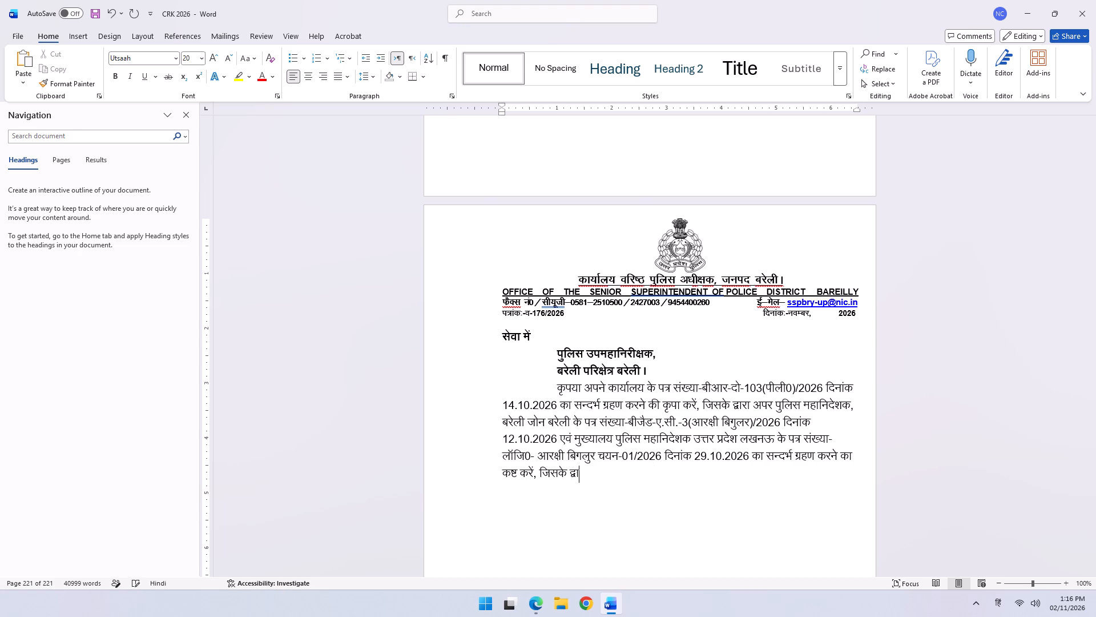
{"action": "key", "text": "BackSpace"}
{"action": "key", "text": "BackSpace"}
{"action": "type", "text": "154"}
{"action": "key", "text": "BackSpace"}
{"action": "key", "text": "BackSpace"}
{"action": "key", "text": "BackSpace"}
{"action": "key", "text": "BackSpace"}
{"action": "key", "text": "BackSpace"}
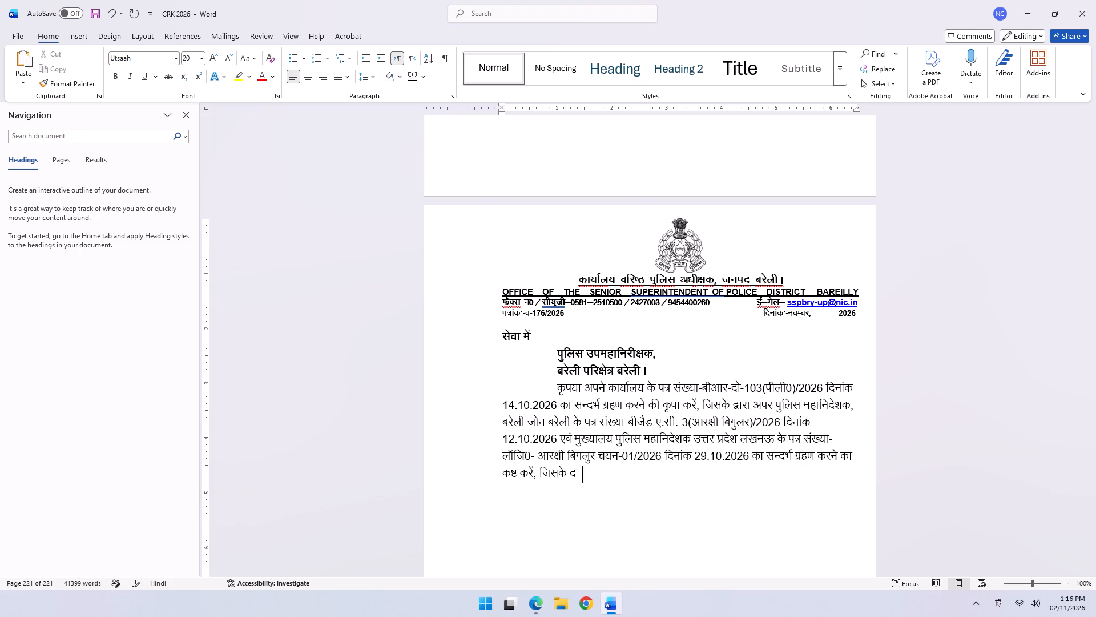
Complete the word after "जिसके" at the end of the letter's opening paragraph so it reads "द्वारा 154 आरक्षी".
{"action": "type", "text": "्वारा 154 मुख्य आर7ी"}
{"action": "key", "text": "space"}
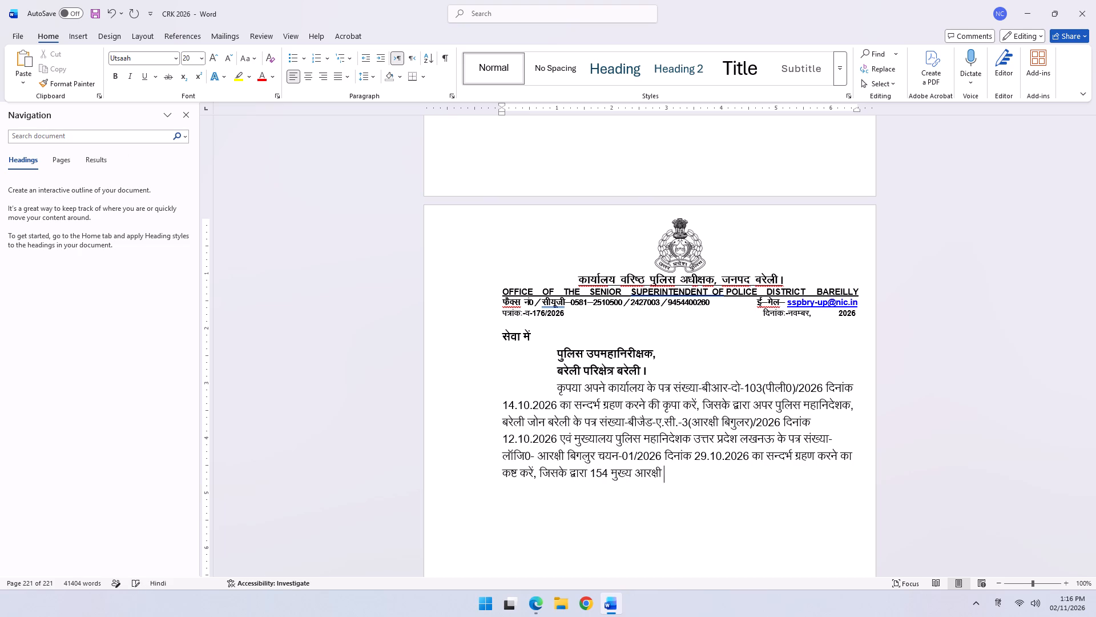
{"action": "key", "text": "BackSpace"}
{"action": "key", "text": "BackSpace"}
{"action": "key", "text": "BackSpace"}
{"action": "key", "text": "BackSpace"}
{"action": "key", "text": "BackSpace"}
{"action": "key", "text": "BackSpace"}
{"action": "key", "text": "BackSpace"}
{"action": "key", "text": "BackSpace"}
{"action": "key", "text": "BackSpace"}
{"action": "key", "text": "BackSpace"}
{"action": "key", "text": "BackSpace"}
{"action": "key", "text": "BackSpace"}
{"action": "key", "text": "BackSpace"}
{"action": "key", "text": "BackSpace"}
{"action": "key", "text": "BackSpace"}
{"action": "type", "text": "आर7ी नागरकि"}
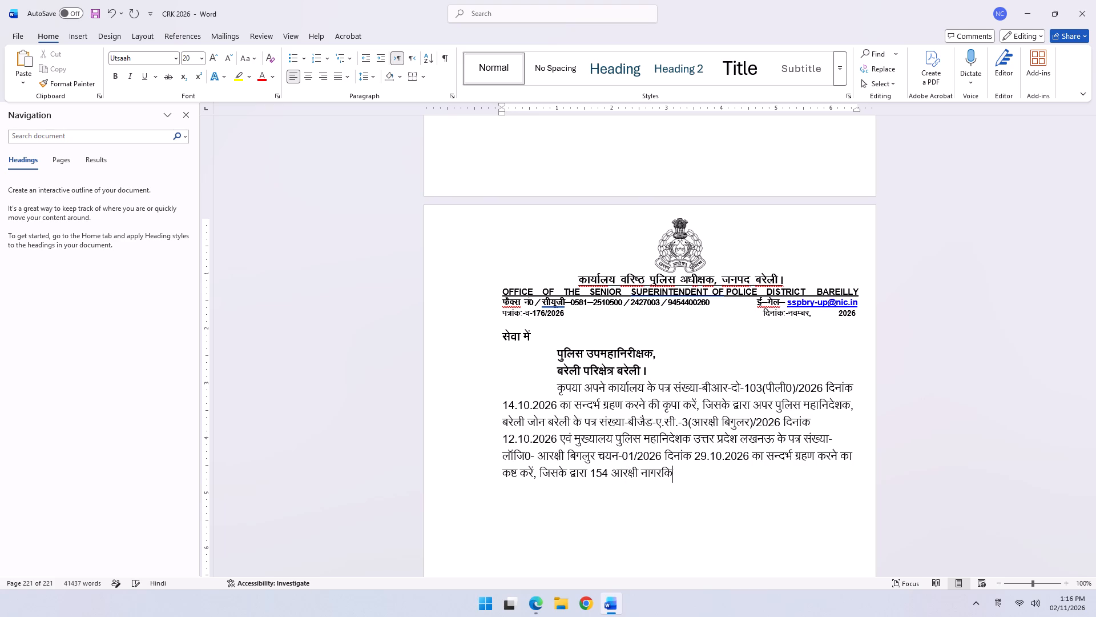
{"action": "key", "text": "BackSpace"}
{"action": "key", "text": "BackSpace"}
{"action": "key", "text": "BackSpace"}
{"action": "key", "text": "BackSpace"}
{"action": "key", "text": "BackSpace"}
{"action": "key", "text": "BackSpace"}
Continue the sentence with "बिगुलर के पद पर चयन की कार्यवाही किये जाने के सम्बन्ध में".
{"action": "type", "text": "बिल"}
{"action": "key", "text": "BackSpace"}
{"action": "type", "text": "गुलर के"}
{"action": "key", "text": "space"}
{"action": "type", "text": "पद पर चयन की कारय्ाल"}
{"action": "key", "text": "BackSpace"}
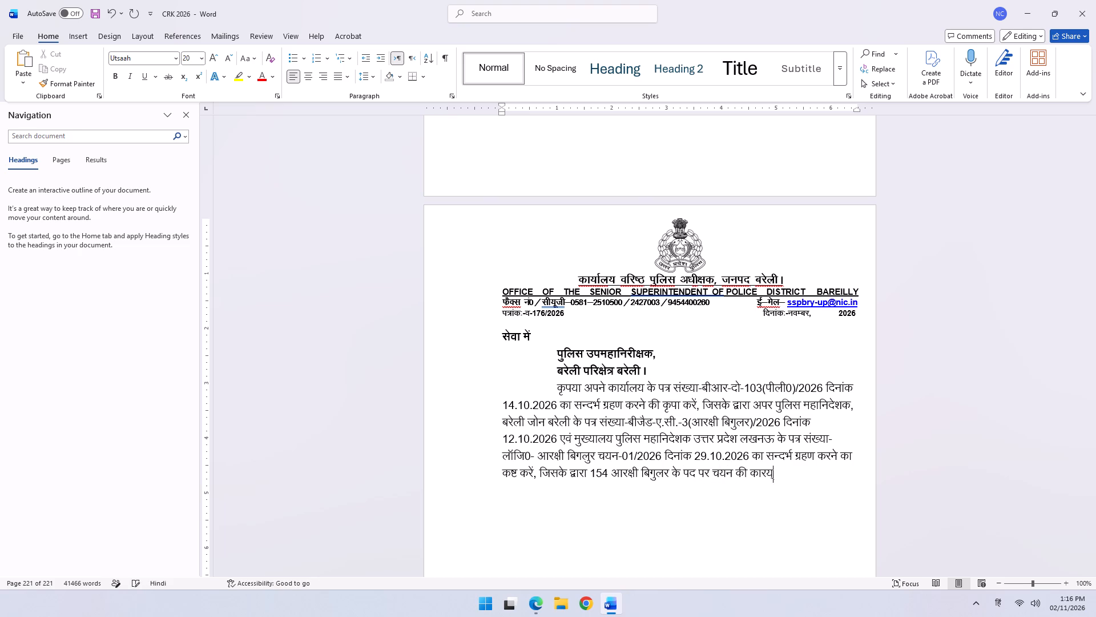
{"action": "key", "text": "BackSpace"}
{"action": "key", "text": "BackSpace"}
{"action": "type", "text": "्यवाही किये जाने के सम्बन्ध में"}
{"action": "key", "text": "space"}
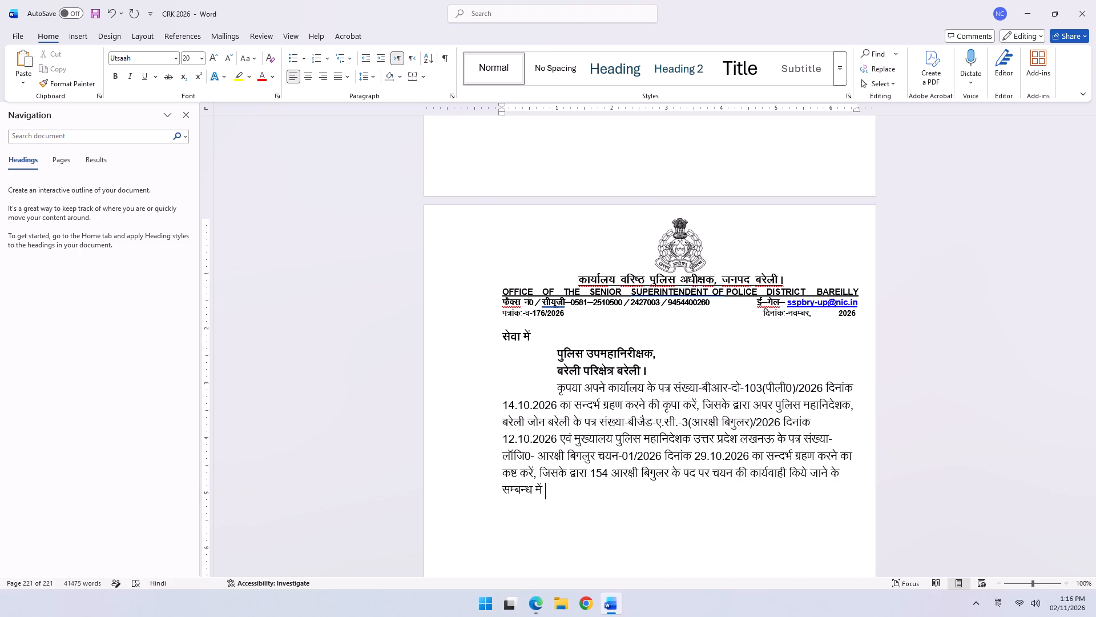
Replace the closing phrase "किये जाने के सम्बन्ध में" after "कार्यवाही" with "पूर्ण".
{"action": "key", "text": "BackSpace"}
{"action": "key", "text": "BackSpace"}
{"action": "key", "text": "BackSpace"}
{"action": "key", "text": "BackSpace"}
{"action": "key", "text": "BackSpace"}
{"action": "key", "text": "BackSpace"}
{"action": "key", "text": "BackSpace"}
{"action": "key", "text": "BackSpace"}
{"action": "key", "text": "BackSpace"}
{"action": "key", "text": "BackSpace"}
{"action": "key", "text": "BackSpace"}
{"action": "key", "text": "BackSpace"}
{"action": "key", "text": "BackSpace"}
{"action": "key", "text": "BackSpace"}
{"action": "key", "text": "BackSpace"}
{"action": "key", "text": "BackSpace"}
{"action": "key", "text": "BackSpace"}
{"action": "key", "text": "BackSpace"}
{"action": "key", "text": "BackSpace"}
{"action": "key", "text": "BackSpace"}
{"action": "key", "text": "BackSpace"}
{"action": "key", "text": "BackSpace"}
{"action": "key", "text": "BackSpace"}
{"action": "key", "text": "BackSpace"}
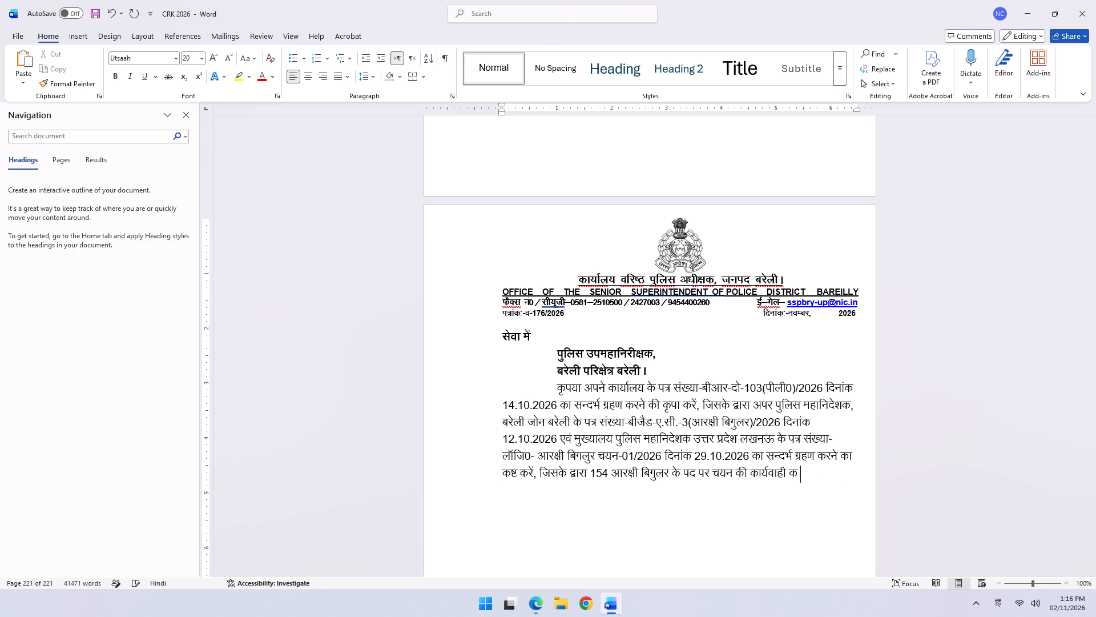
{"action": "key", "text": "BackSpace"}
{"action": "type", "text": "पूर्ण"}
{"action": "key", "text": "space"}
Continue the sentence with "कर चयनित कार्मिकों की सूची".
{"action": "type", "text": "कर चयनिययल"}
{"action": "key", "text": "BackSpace"}
{"action": "key", "text": "BackSpace"}
{"action": "key", "text": "BackSpace"}
{"action": "type", "text": "त कार्मिकों"}
{"action": "key", "text": "space"}
{"action": "type", "text": "को"}
{"action": "key", "text": "space"}
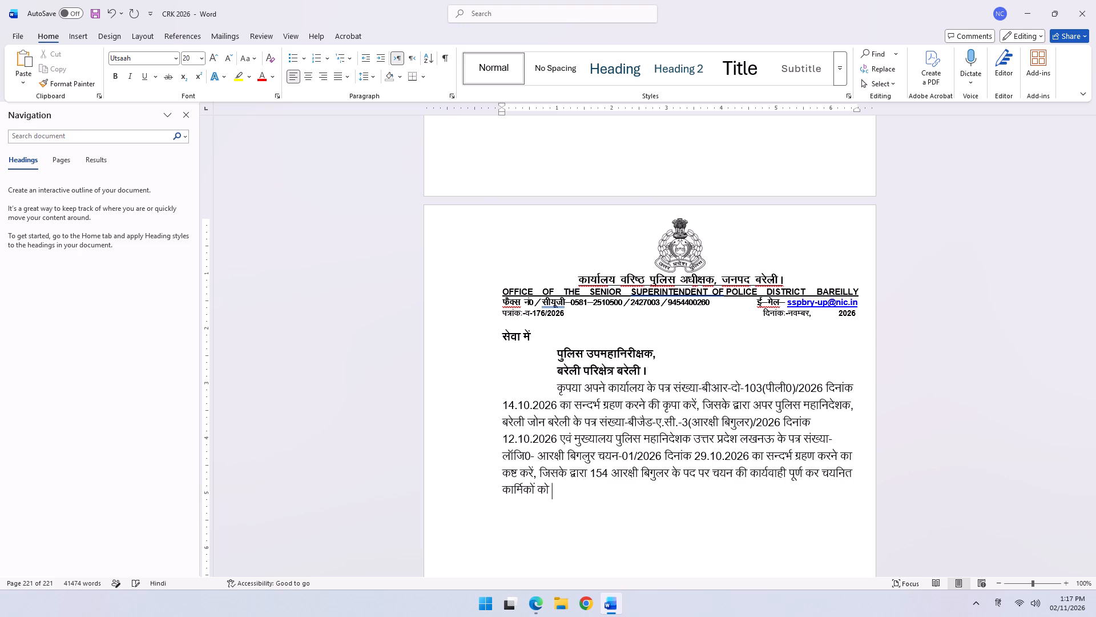
{"action": "key", "text": "BackSpace"}
{"action": "key", "text": "BackSpace"}
{"action": "type", "text": "ी सूची"}
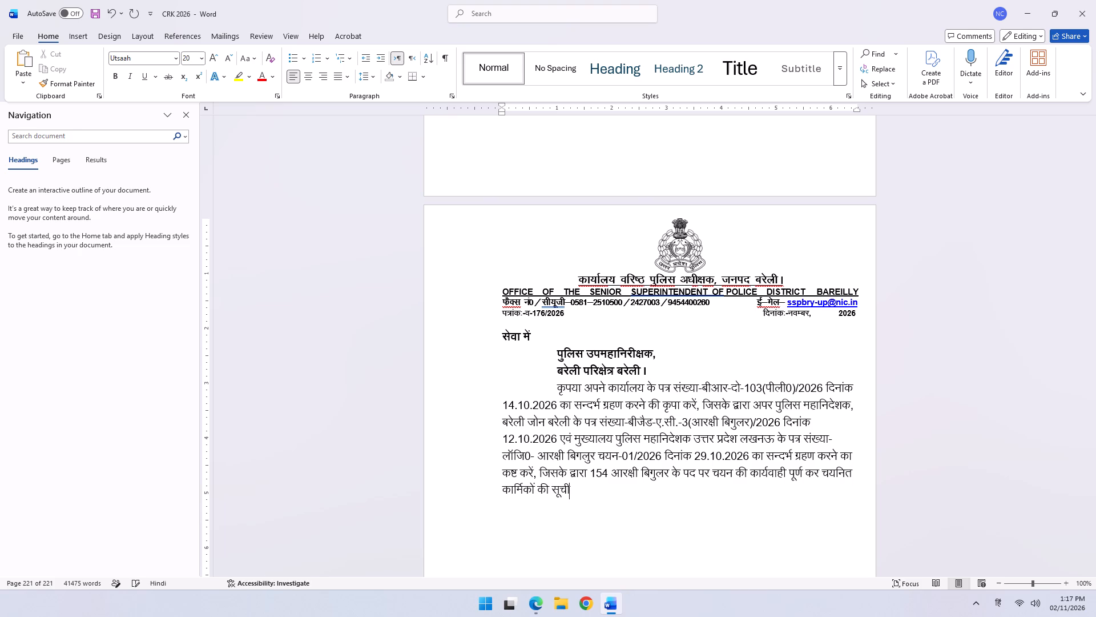
{"action": "key", "text": "space"}
{"action": "key", "text": "BackSpace"}
{"action": "key", "text": "space"}
Finish the opening paragraph with "उपलब्ध कराये जाने की अपेक्षा की गयी है ।", with a space before the danda.
{"action": "type", "text": "उपलब्ध काय"}
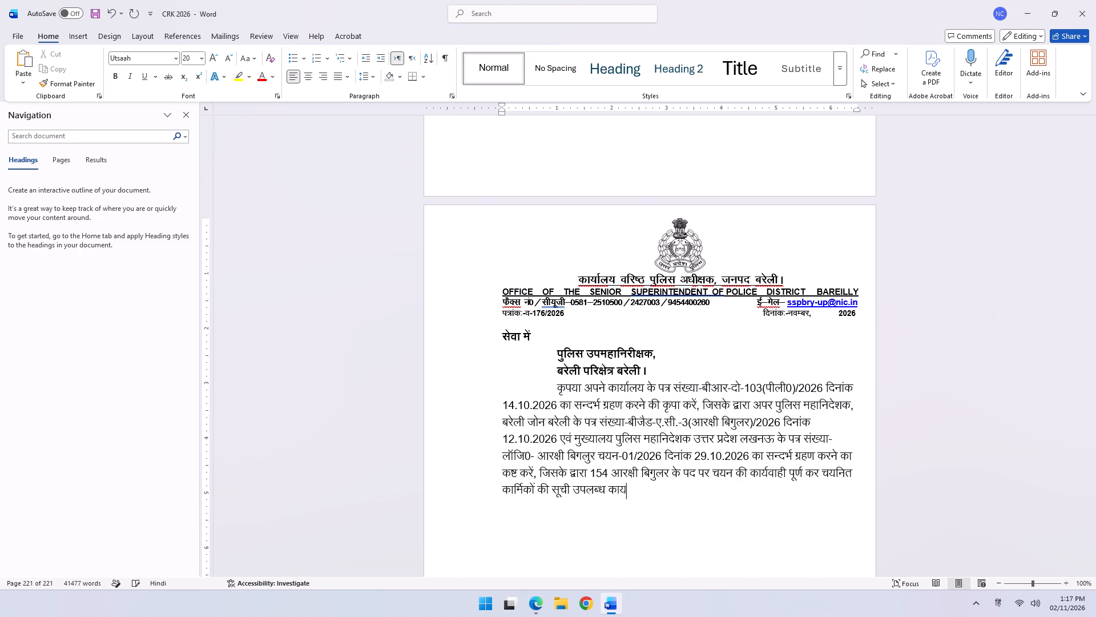
{"action": "key", "text": "BackSpace"}
{"action": "key", "text": "BackSpace"}
{"action": "type", "text": "राये ज-ाने"}
{"action": "key", "text": "space"}
{"action": "key", "text": "BackSpace"}
{"action": "key", "text": "BackSpace"}
{"action": "key", "text": "BackSpace"}
{"action": "key", "text": "BackSpace"}
{"action": "type", "text": "ाने की अपे6"}
{"action": "key", "text": "BackSpace"}
{"action": "key", "text": "BackSpace"}
{"action": "key", "text": "BackSpace"}
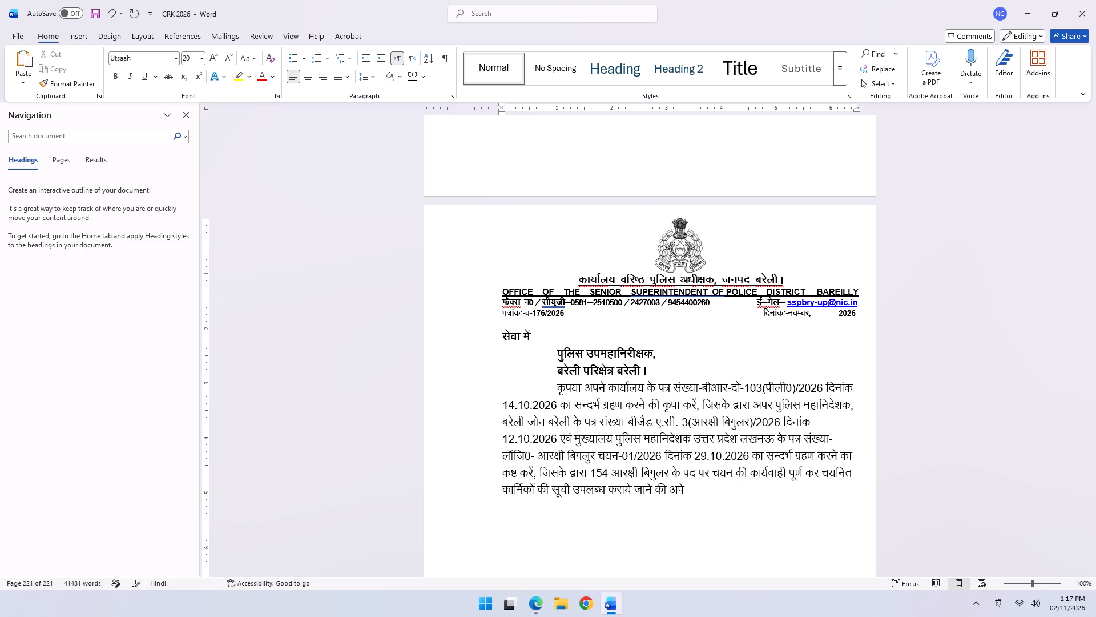
{"action": "type", "text": "7ा की हगयी"}
{"action": "key", "text": "space"}
{"action": "key", "text": "BackSpace"}
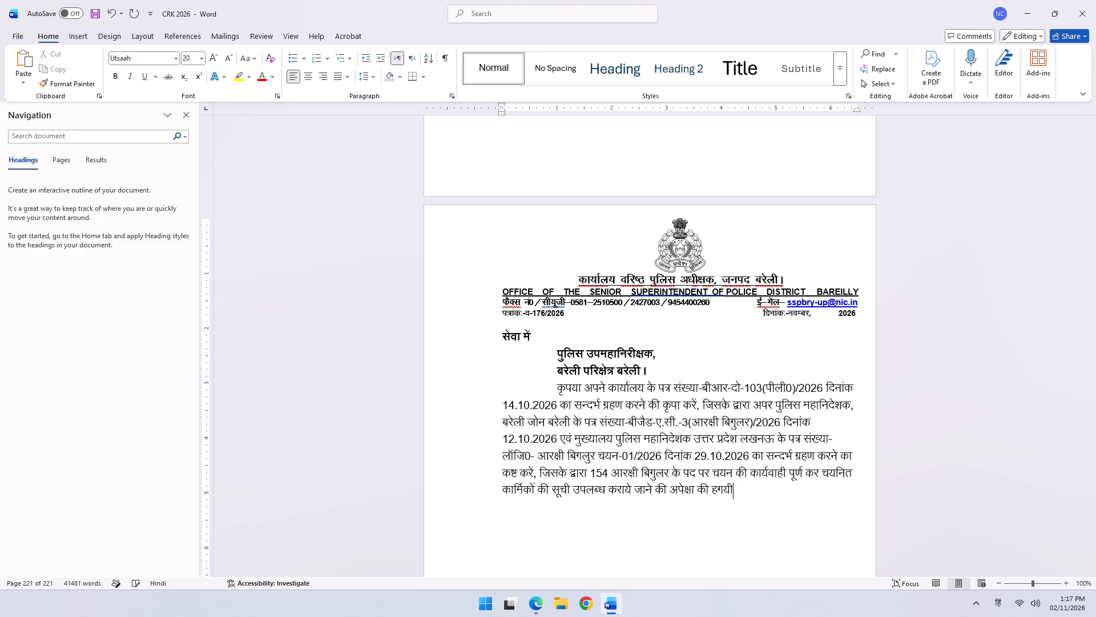
{"action": "key", "text": "BackSpace"}
{"action": "key", "text": "BackSpace"}
{"action": "key", "text": "BackSpace"}
{"action": "key", "text": "BackSpace"}
{"action": "key", "text": "BackSpace"}
{"action": "type", "text": "गयी है।"}
{"action": "key", "text": "Left"}
{"action": "key", "text": "space"}
{"action": "key", "text": "Right"}
{"action": "key", "text": "space"}
Start a new indented paragraph reading "उपरोक्त के सम्बन्ध में सादर अवगत कराना है कि जनपद बरेली से".
{"action": "key", "text": "Return"}
{"action": "key", "text": "Tab"}
{"action": "key", "text": "Tab"}
{"action": "type", "text": "ेउपरोक्त के समब"}
{"action": "key", "text": "BackSpace"}
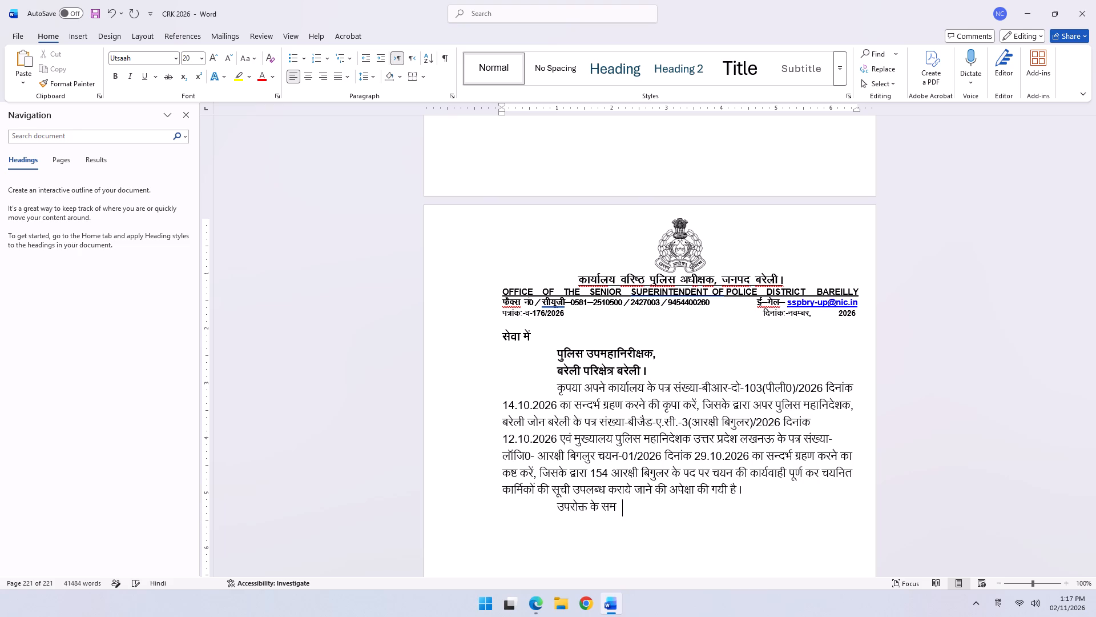
{"action": "type", "text": "ब्न्"}
{"action": "key", "text": "BackSpace"}
{"action": "key", "text": "BackSpace"}
{"action": "key", "text": "BackSpace"}
{"action": "key", "text": "BackSpace"}
{"action": "type", "text": "्बन्ध में सादर अवगत कराना है कि च"}
{"action": "key", "text": "BackSpace"}
{"action": "type", "text": "जनपद बरेली से"}
{"action": "key", "text": "space"}
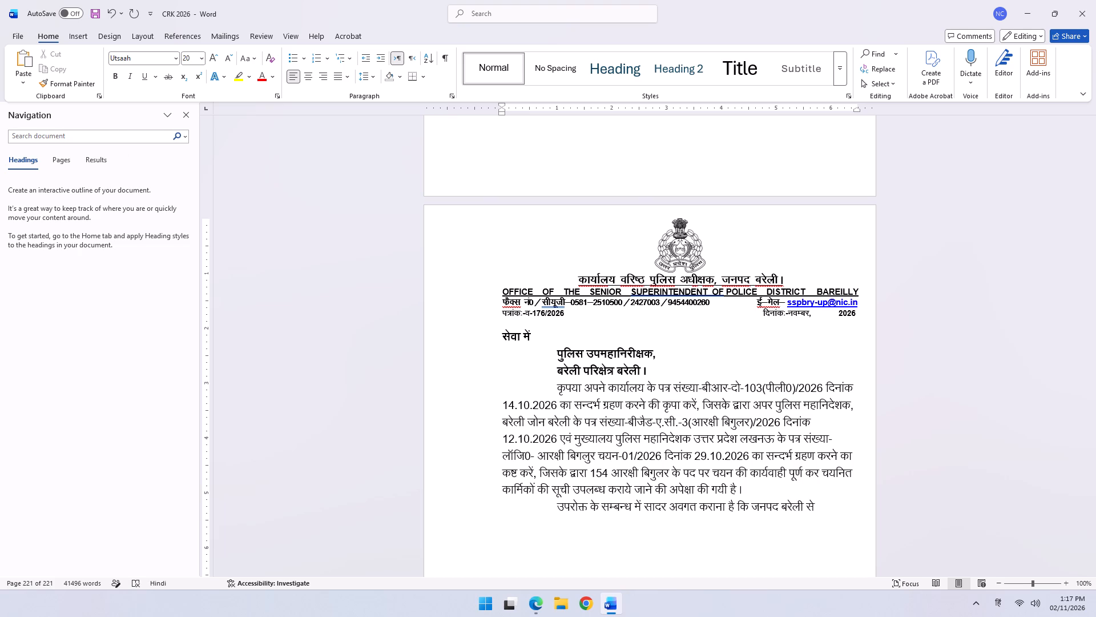
Continue the second paragraph after "जनपद बरेली से" with "आरक्षी बिगुलर", correcting the spelling of "बिगुलर".
{"action": "type", "text": "आर7"}
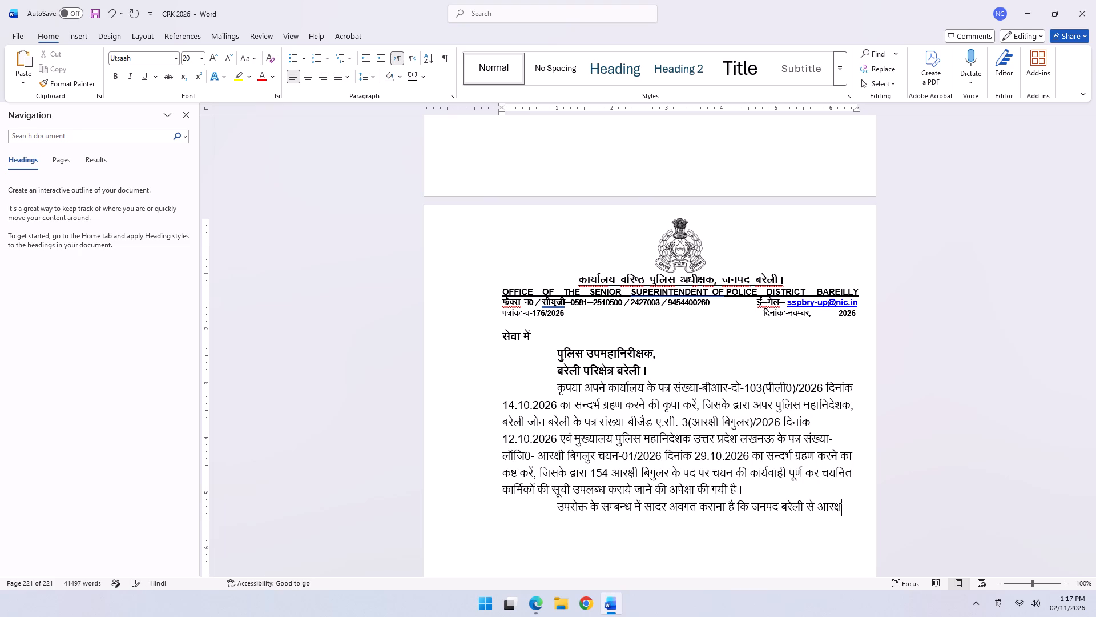
{"action": "type", "text": "ी बिगलुर"}
{"action": "key", "text": "BackSpace"}
{"action": "key", "text": "BackSpace"}
{"action": "key", "text": "BackSpace"}
{"action": "type", "text": "ुलर"}
{"action": "key", "text": "space"}
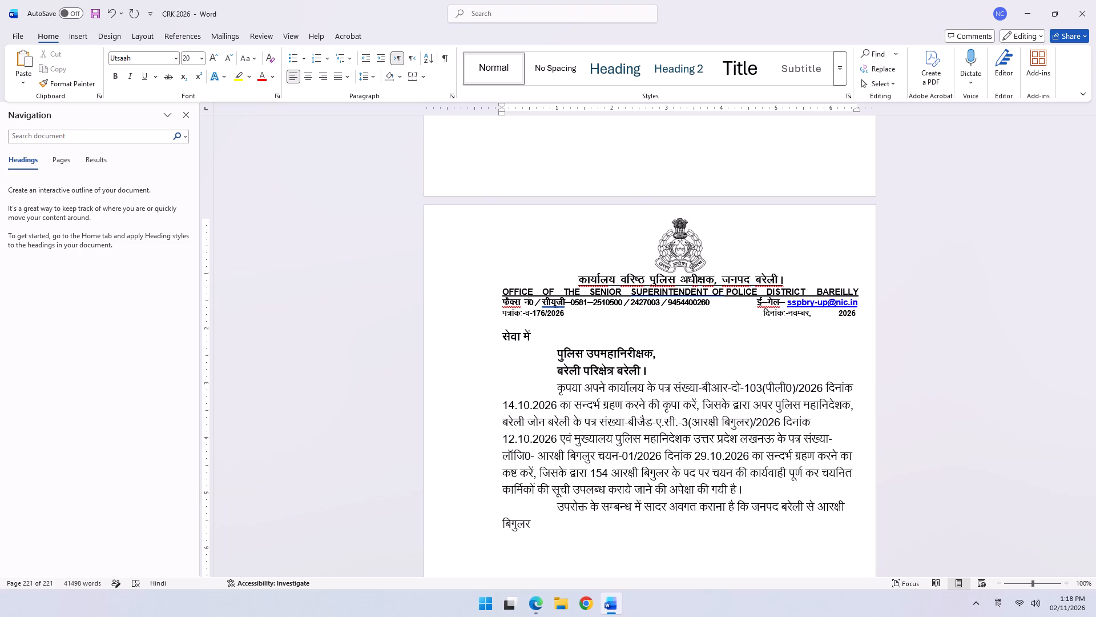
Continue the sentence after "बिगुलर" with "के पद पर चयन हेतु".
{"action": "type", "text": "क"}
{"action": "key", "text": "space"}
{"action": "key", "text": "BackSpace"}
{"action": "type", "text": "े पद पर तच"}
{"action": "key", "text": "BackSpace"}
{"action": "key", "text": "BackSpace"}
{"action": "type", "text": "चयन हेतु"}
{"action": "key", "text": "space"}
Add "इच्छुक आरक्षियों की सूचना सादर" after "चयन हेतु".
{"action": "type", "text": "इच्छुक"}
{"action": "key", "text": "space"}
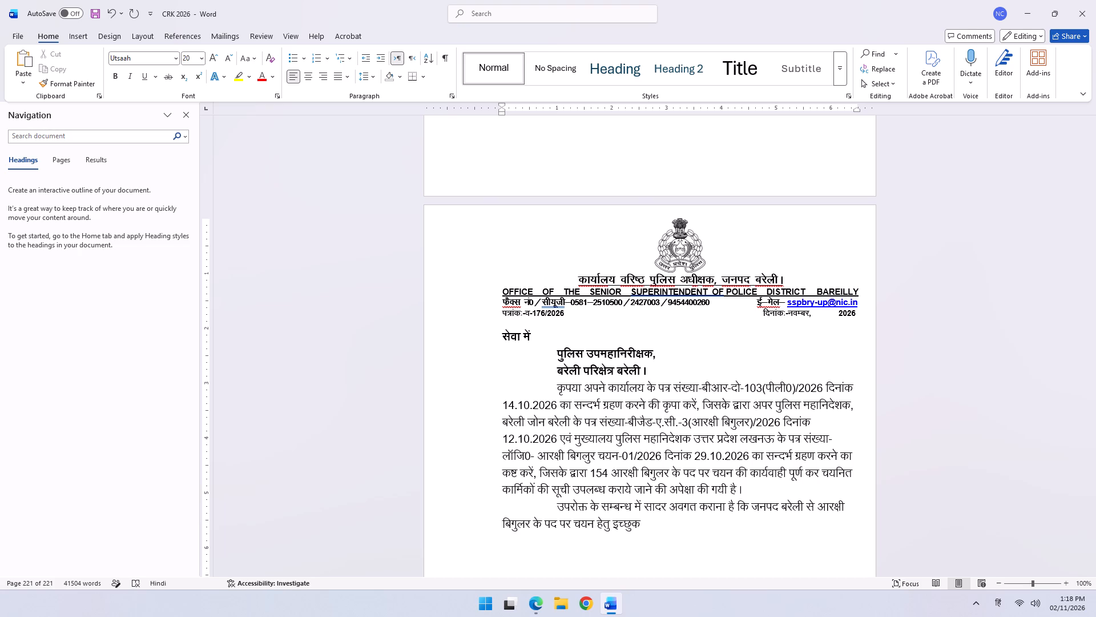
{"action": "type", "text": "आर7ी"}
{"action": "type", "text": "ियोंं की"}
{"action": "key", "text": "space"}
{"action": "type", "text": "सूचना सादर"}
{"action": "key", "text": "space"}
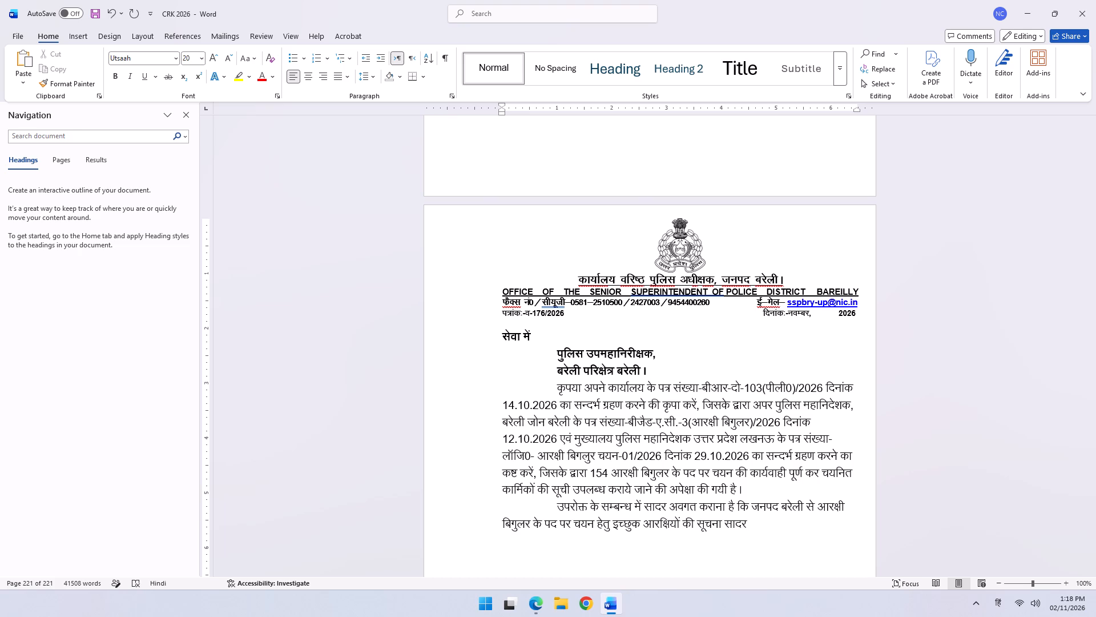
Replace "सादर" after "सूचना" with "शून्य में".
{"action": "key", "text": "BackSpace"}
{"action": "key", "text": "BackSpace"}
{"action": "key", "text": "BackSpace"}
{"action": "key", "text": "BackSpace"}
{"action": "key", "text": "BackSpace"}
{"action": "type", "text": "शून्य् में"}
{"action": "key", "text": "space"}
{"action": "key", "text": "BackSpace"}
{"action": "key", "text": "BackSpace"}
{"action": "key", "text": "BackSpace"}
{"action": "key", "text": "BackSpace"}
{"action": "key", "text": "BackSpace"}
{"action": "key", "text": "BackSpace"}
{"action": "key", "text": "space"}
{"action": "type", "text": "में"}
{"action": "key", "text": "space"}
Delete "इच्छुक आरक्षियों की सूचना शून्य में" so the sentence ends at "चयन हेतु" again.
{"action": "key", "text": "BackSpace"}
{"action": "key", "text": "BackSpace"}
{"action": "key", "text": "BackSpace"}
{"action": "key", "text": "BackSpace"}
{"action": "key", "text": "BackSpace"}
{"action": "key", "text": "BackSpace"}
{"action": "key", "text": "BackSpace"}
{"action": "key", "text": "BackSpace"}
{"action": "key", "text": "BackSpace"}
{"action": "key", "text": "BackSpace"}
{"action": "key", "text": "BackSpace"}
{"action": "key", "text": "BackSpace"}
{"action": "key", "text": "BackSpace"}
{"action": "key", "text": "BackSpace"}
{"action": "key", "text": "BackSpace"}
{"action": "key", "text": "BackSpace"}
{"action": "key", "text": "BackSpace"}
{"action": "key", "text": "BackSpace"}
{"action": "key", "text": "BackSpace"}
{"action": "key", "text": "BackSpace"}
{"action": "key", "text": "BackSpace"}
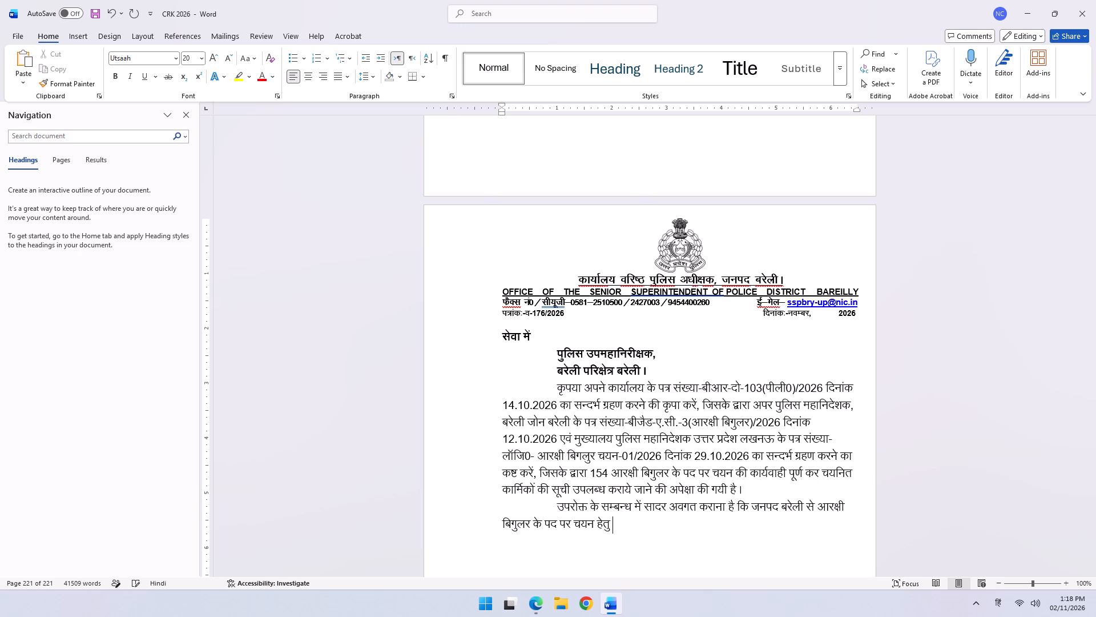
Finish the second paragraph with "आरक्षियों की सूचना शून्य में प्रेषित है ।", with a space before the danda.
{"action": "type", "text": "आर7ियों की"}
{"action": "key", "text": "space"}
{"action": "type", "text": "सच"}
{"action": "key", "text": "BackSpace"}
{"action": "type", "text": "चना स"}
{"action": "key", "text": "BackSpace"}
{"action": "type", "text": "सून्य"}
{"action": "key", "text": "BackSpace"}
{"action": "key", "text": "BackSpace"}
{"action": "key", "text": "BackSpace"}
{"action": "key", "text": "BackSpace"}
{"action": "key", "text": "BackSpace"}
{"action": "type", "text": "शून्य में् प्रेषित है।"}
{"action": "key", "text": "Left"}
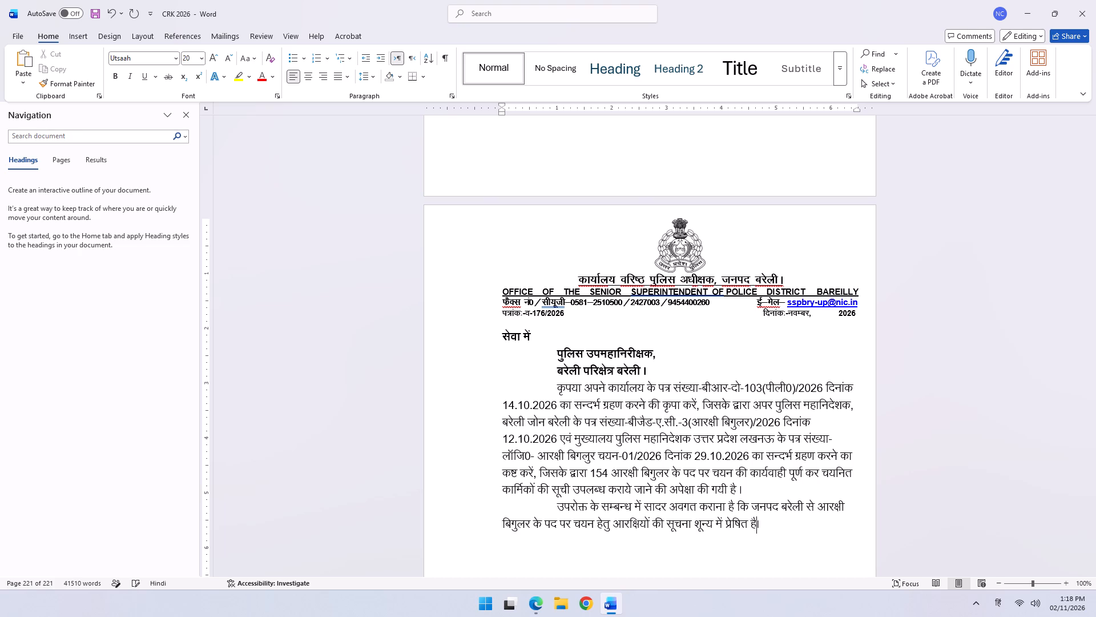
{"action": "key", "text": "space"}
{"action": "key", "text": "Right"}
Copy both body paragraphs of the letter, from "कृपया अपने" through "प्रेषित है ।".
{"action": "left_click_drag", "start_coordinate": [545, 388], "coordinate": [828, 528]}
{"action": "key", "text": "ctrl+c"}
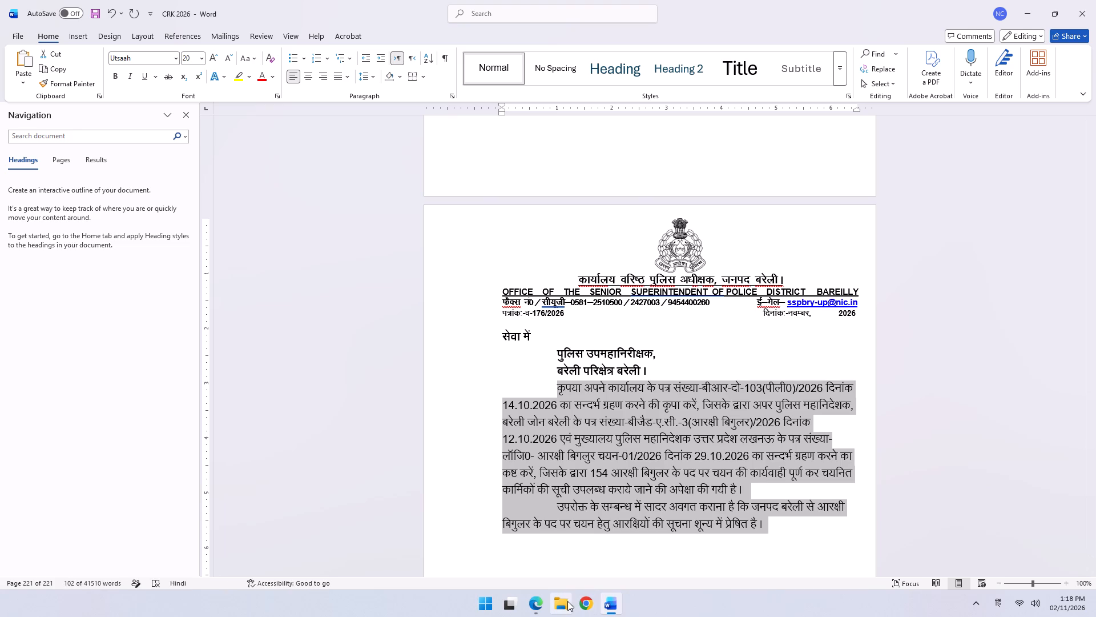
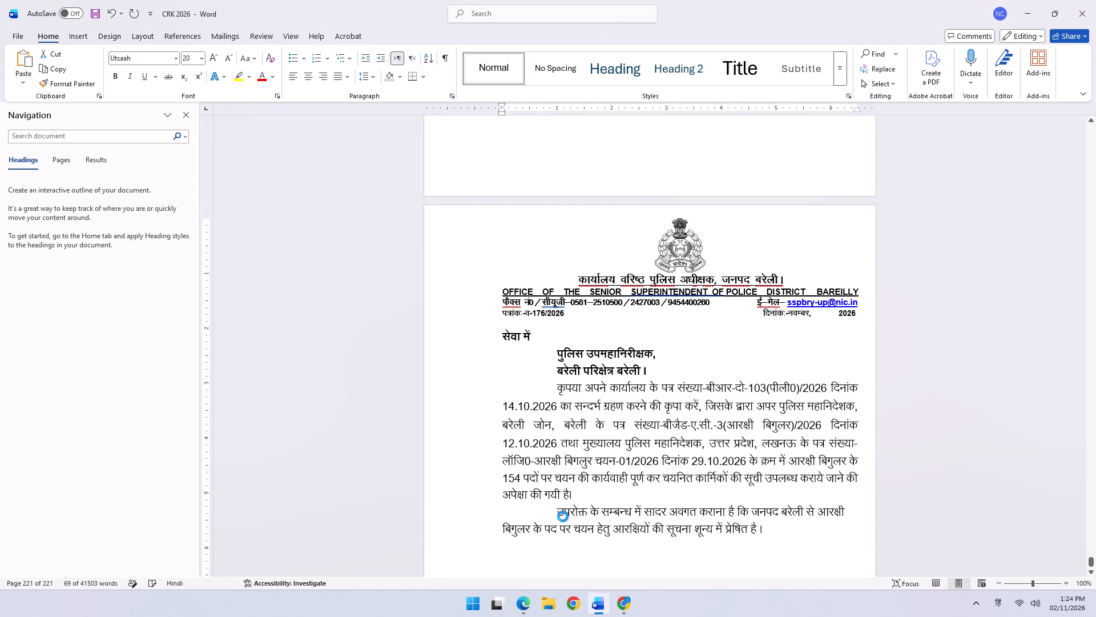
Insert "अतः" at the start of the second paragraph, before "उपरोक्त के सम्बन्ध में".
{"action": "scroll", "coordinate": [732, 450], "scroll_direction": "down", "scroll_amount": 5}
{"action": "left_click", "coordinate": [551, 376]}
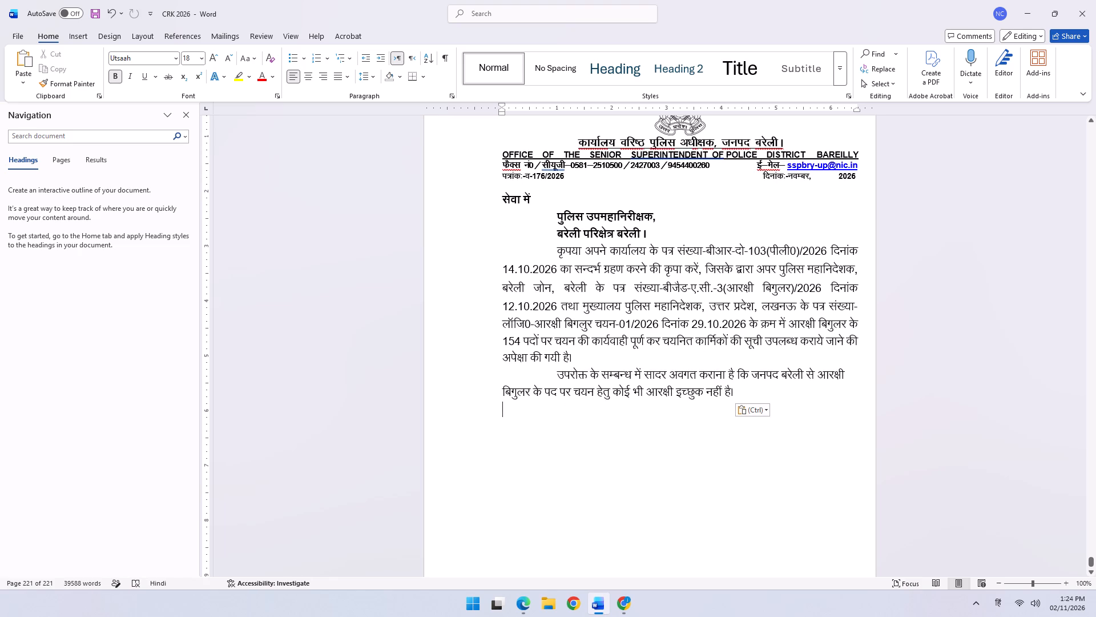
{"action": "type", "text": "अतः"}
{"action": "key", "text": "space"}
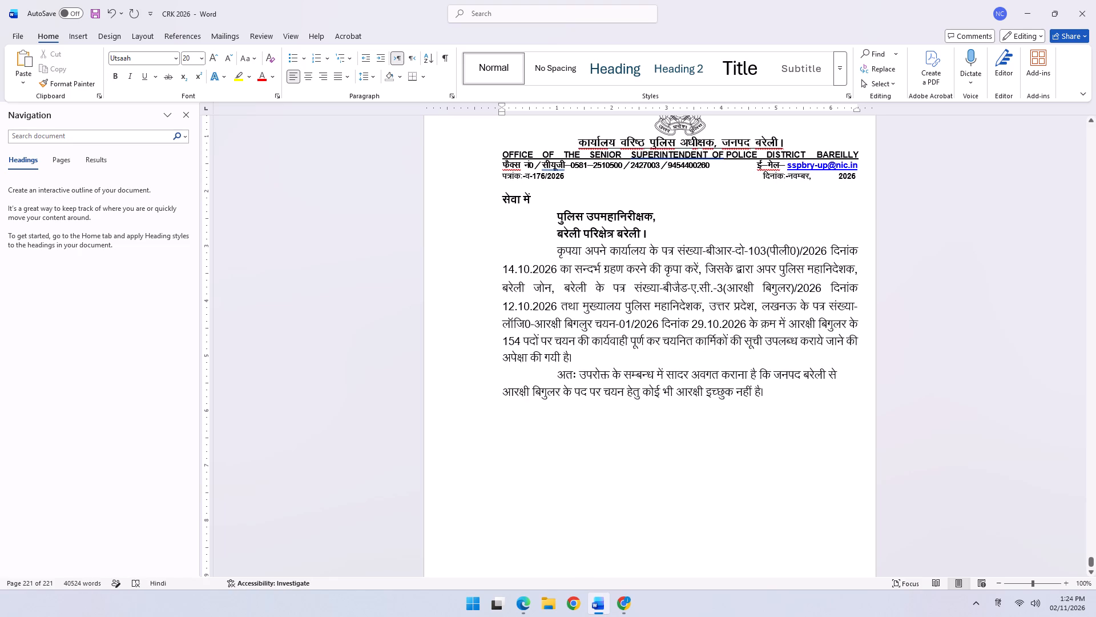
Add a space before the full stop that ends the second paragraph's sentence "इच्छुक नहीं है".
{"action": "left_click", "coordinate": [766, 390]}
{"action": "left_click", "coordinate": [759, 391]}
{"action": "key", "text": "space"}
Begin a new sentence at the end of the second paragraph with "अतः जनपद बरेली से".
{"action": "left_click", "coordinate": [784, 400]}
{"action": "key", "text": "space"}
{"action": "type", "text": "अत-0"}
{"action": "key", "text": "BackSpace"}
{"action": "key", "text": "BackSpace"}
{"action": "key", "text": "BackSpace"}
{"action": "type", "text": "ऋः"}
{"action": "key", "text": "space"}
{"action": "key", "text": "BackSpace"}
{"action": "key", "text": "BackSpace"}
{"action": "key", "text": "BackSpace"}
{"action": "type", "text": "ः जनपद बरेली से"}
{"action": "key", "text": "space"}
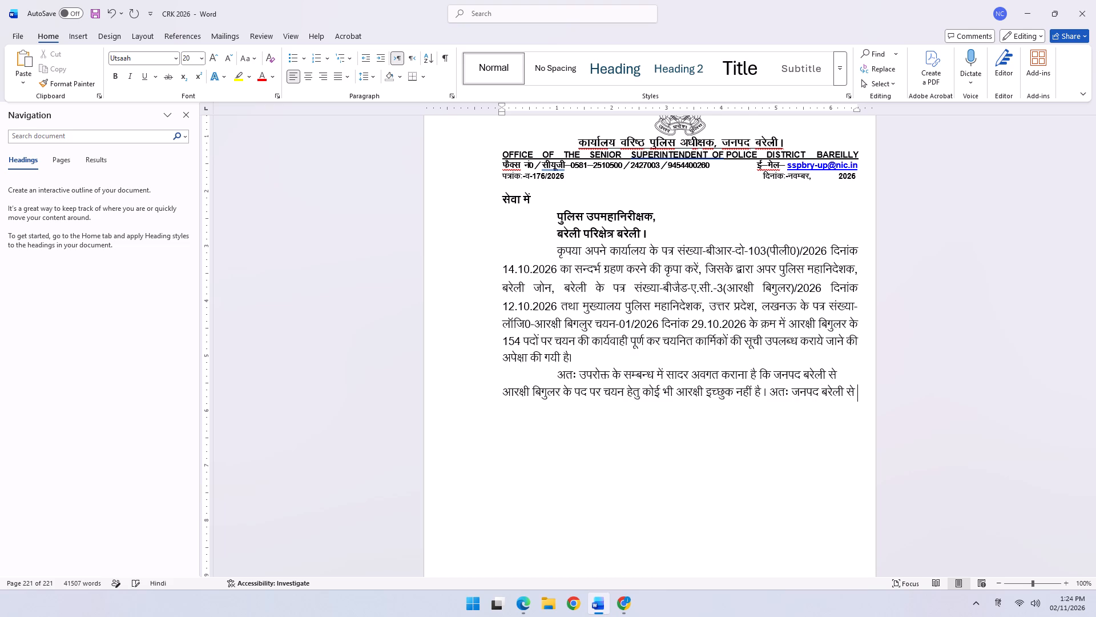
Continue the closing sentence with "आरक्षी बिगुलर के पद पर चयन हेतु".
{"action": "type", "text": "आर7ी क"}
{"action": "key", "text": "BackSpace"}
{"action": "type", "text": "बिगलु"}
{"action": "key", "text": "BackSpace"}
{"action": "key", "text": "BackSpace"}
{"action": "type", "text": "ुलगर"}
{"action": "key", "text": "space"}
{"action": "key", "text": "BackSpace"}
{"action": "key", "text": "BackSpace"}
{"action": "key", "text": "BackSpace"}
{"action": "type", "text": "र के पदर"}
{"action": "key", "text": "space"}
{"action": "key", "text": "BackSpace"}
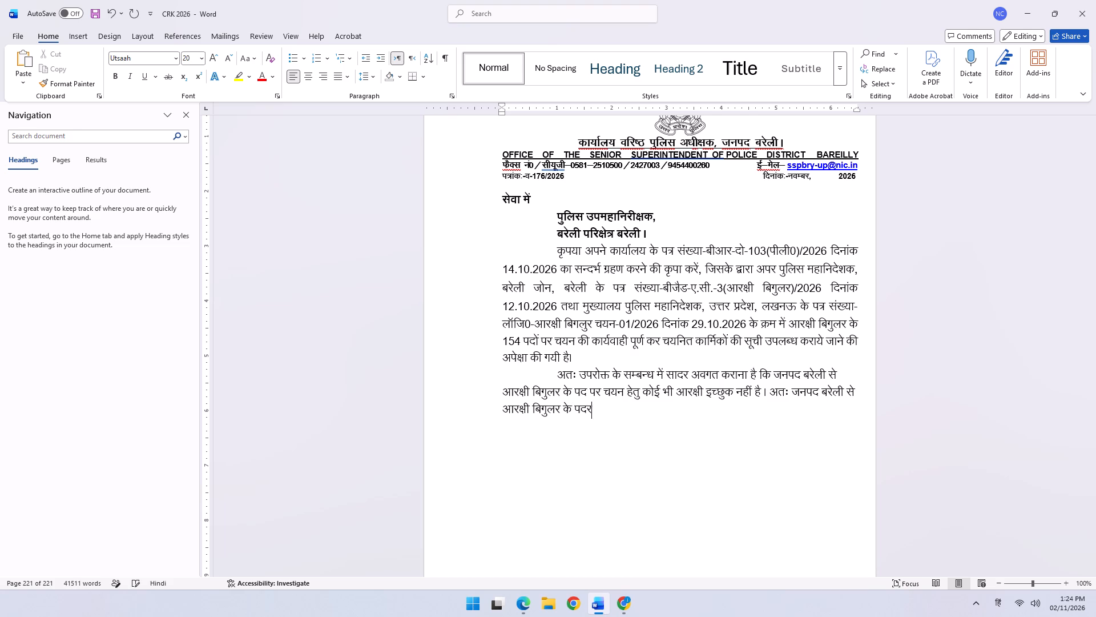
{"action": "key", "text": "BackSpace"}
{"action": "key", "text": "space"}
{"action": "type", "text": "पर जच"}
{"action": "key", "text": "BackSpace"}
{"action": "key", "text": "BackSpace"}
{"action": "type", "text": "चयन हेतु"}
{"action": "key", "text": "space"}
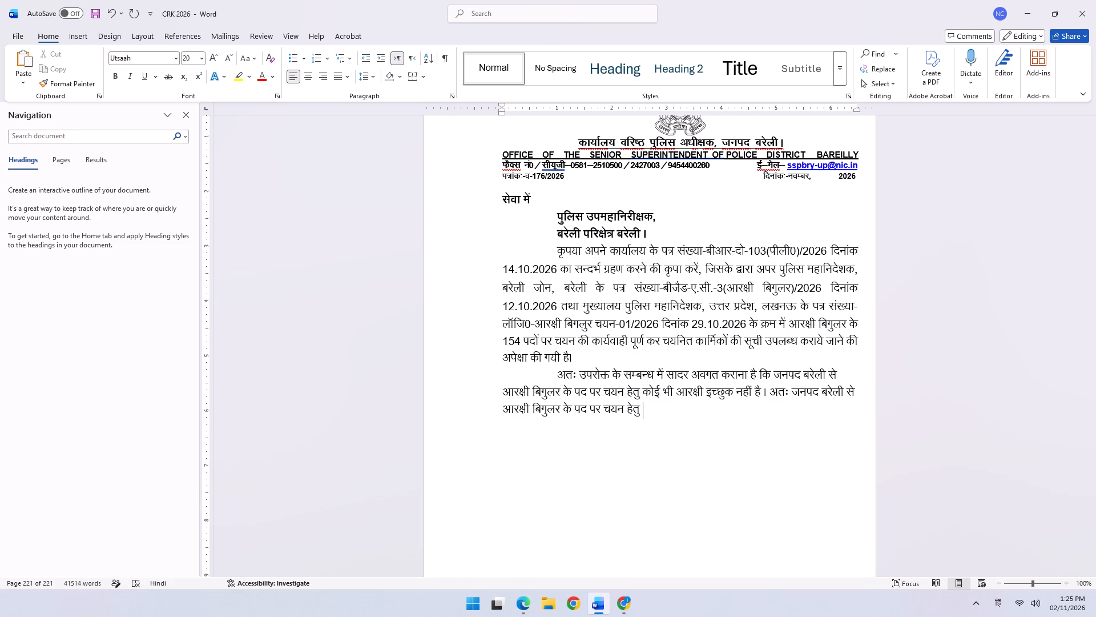
Finish the closing sentence with "आरक्षी की सूचना सादर शून्य में प्रेषित है ।", keeping a space before the full stop.
{"action": "type", "text": "ार7"}
{"action": "key", "text": "BackSpace"}
{"action": "key", "text": "BackSpace"}
{"action": "key", "text": "BackSpace"}
{"action": "key", "text": "BackSpace"}
{"action": "type", "text": "आर7ी की स"}
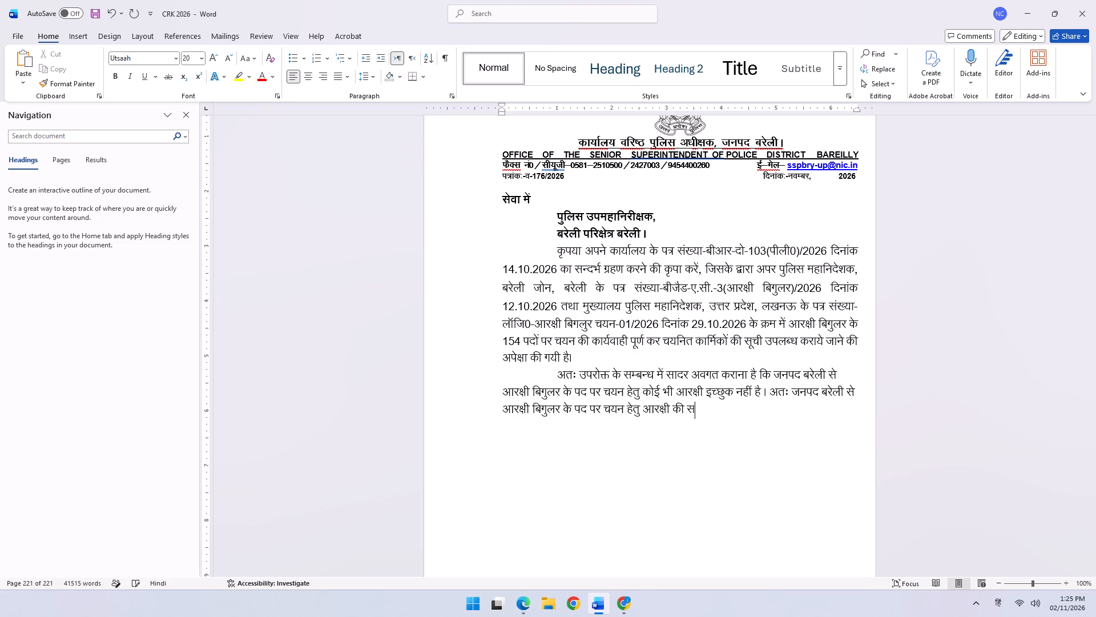
{"action": "type", "text": "ूचना"}
{"action": "key", "text": "space"}
{"action": "type", "text": "सादर शून्य में प्रेषति"}
{"action": "key", "text": "BackSpace"}
{"action": "key", "text": "BackSpace"}
{"action": "type", "text": "ित है।"}
{"action": "key", "text": "Left"}
{"action": "key", "text": "space"}
{"action": "key", "text": "Right"}
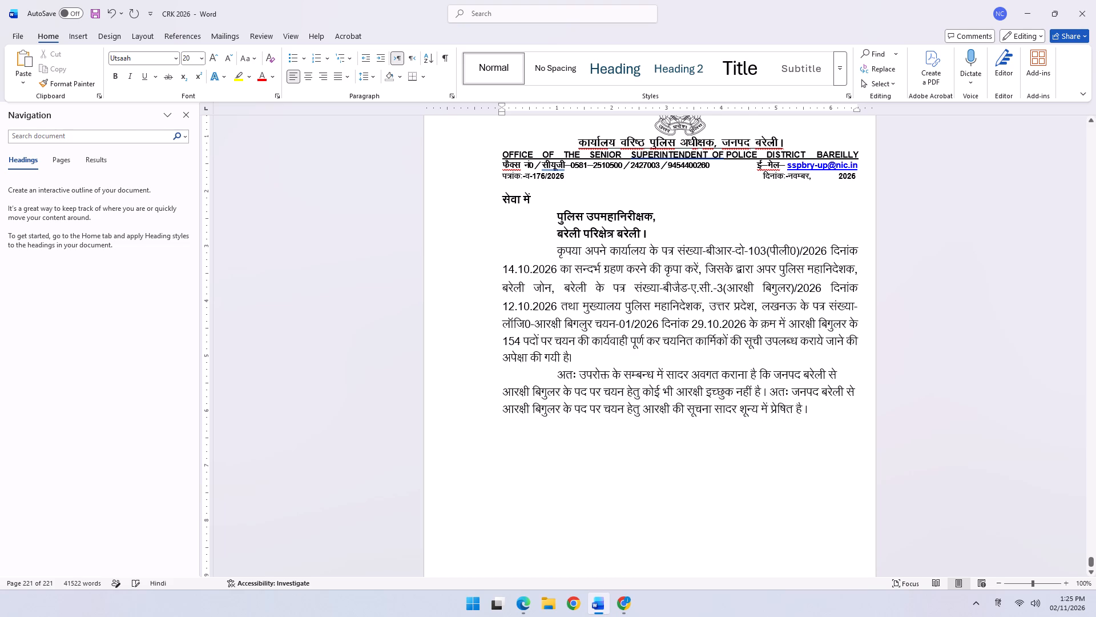
Justify the second body paragraph, beginning "अतः उपरोक्त के सम्बन्ध में".
{"action": "left_click_drag", "start_coordinate": [549, 376], "coordinate": [846, 414]}
{"action": "key", "text": "ctrl+j"}
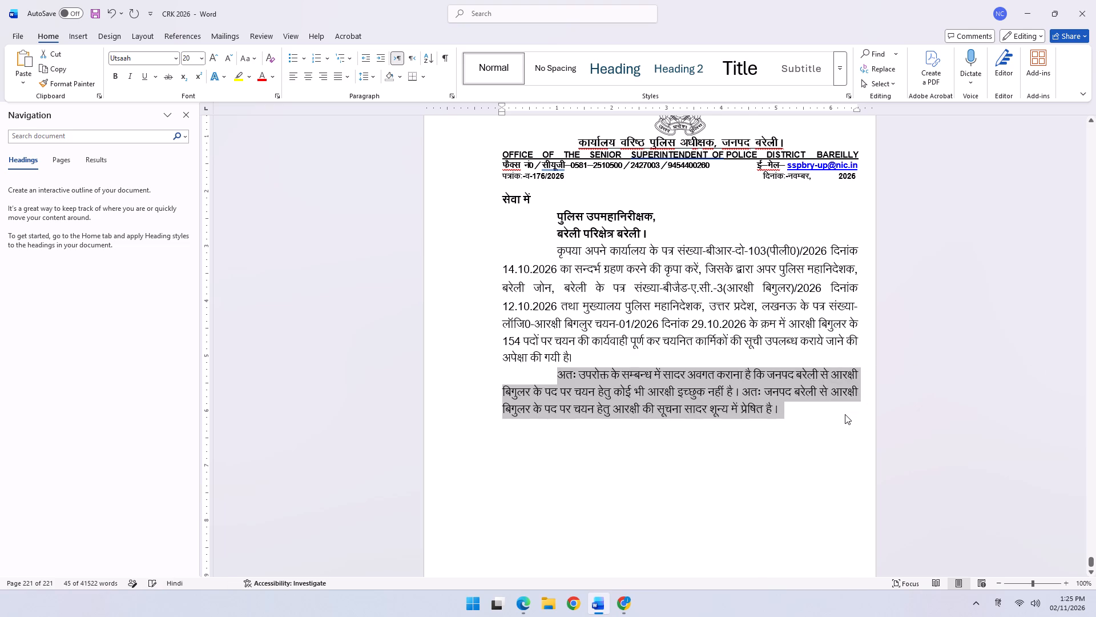
{"action": "left_click", "coordinate": [805, 423]}
{"action": "left_click_drag", "start_coordinate": [798, 419], "coordinate": [554, 380]}
{"action": "key", "text": "ctrl+c"}
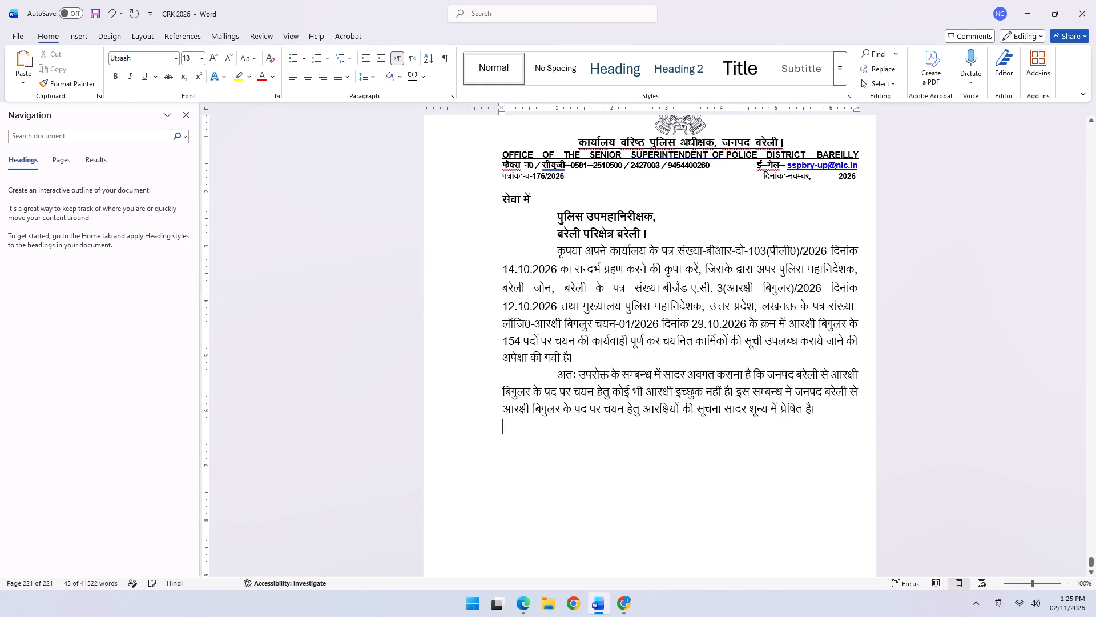
Leave signature space below the second paragraph by adding four line breaks after "प्रेषित है।".
{"action": "left_click", "coordinate": [678, 434]}
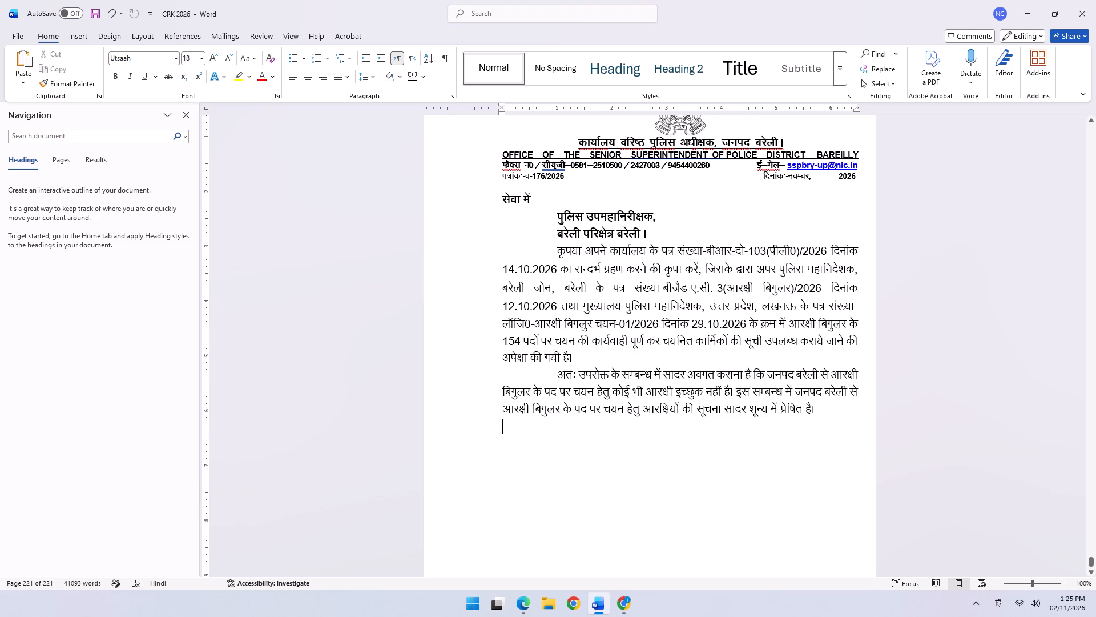
{"action": "scroll", "coordinate": [794, 418], "scroll_direction": "down", "scroll_amount": 15}
{"action": "scroll", "coordinate": [779, 435], "scroll_direction": "up", "scroll_amount": 6}
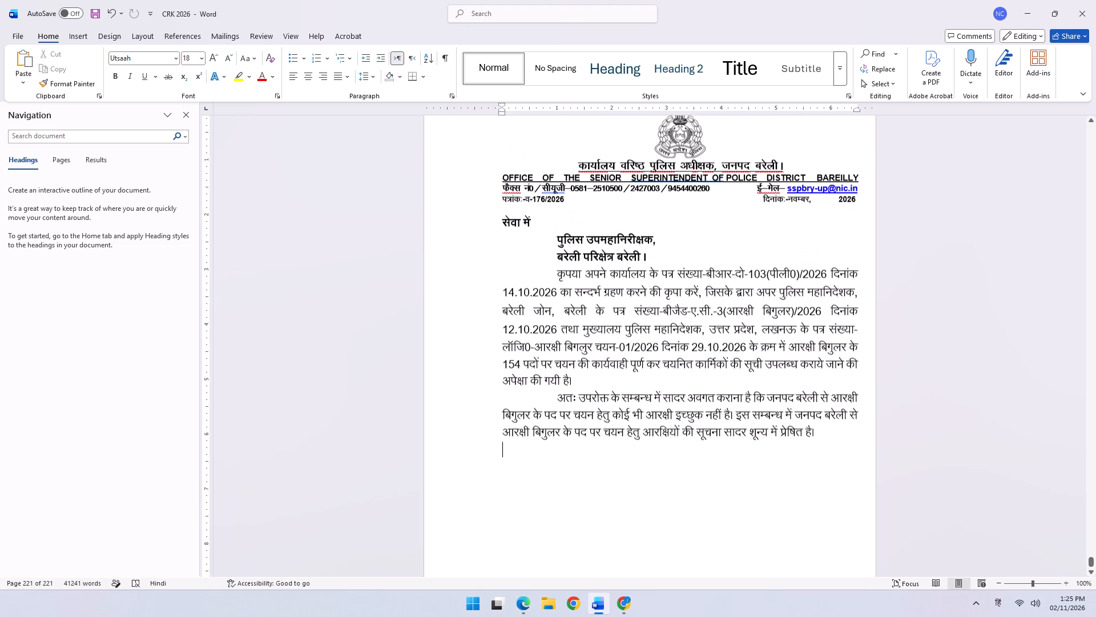
{"action": "left_click", "coordinate": [551, 401]}
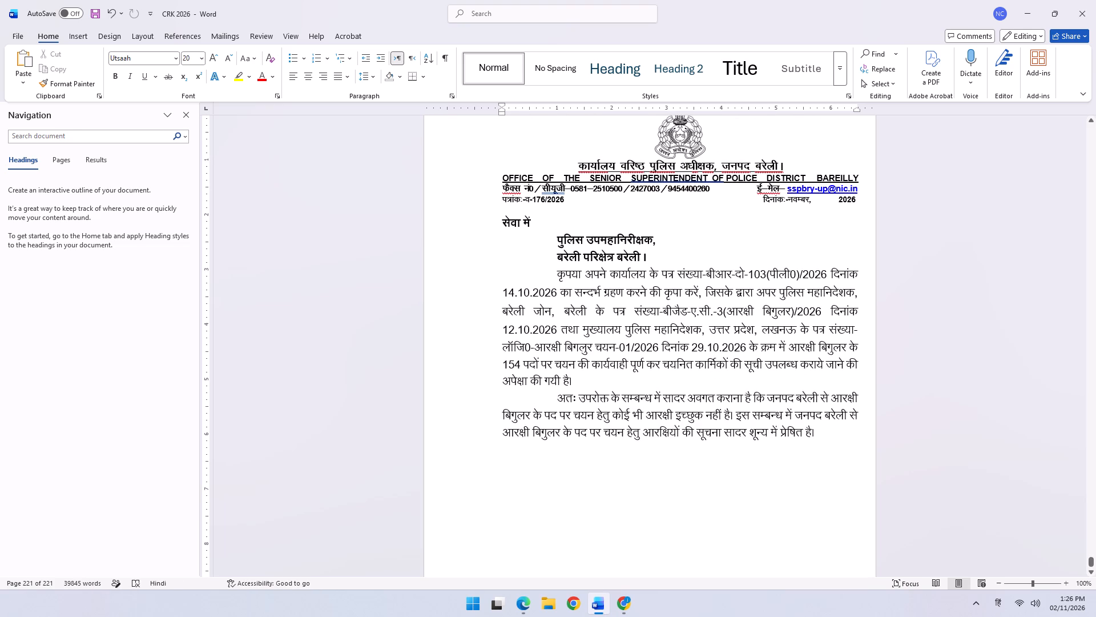
{"action": "left_click", "coordinate": [828, 432]}
{"action": "key", "text": "Return"}
{"action": "key", "text": "Return"}
{"action": "key", "text": "Return"}
{"action": "key", "text": "Return"}
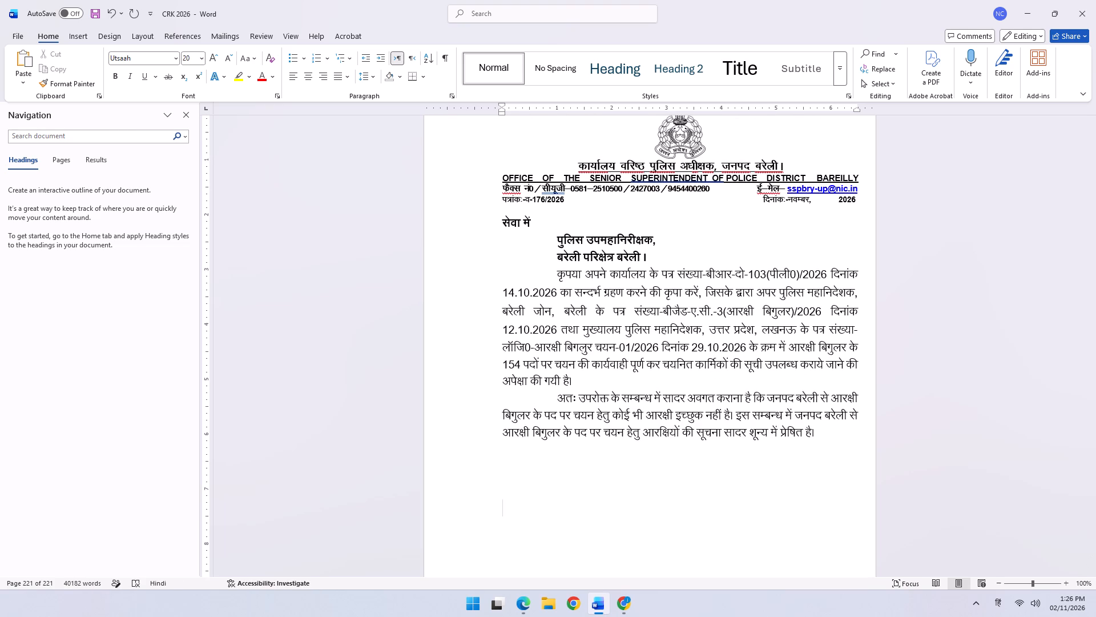
Enter the signatory title "वरिष्ठ पुलिस अधीक्षक," below the signature space.
{"action": "type", "text": "वरिष्ट प"}
{"action": "key", "text": "BackSpace"}
{"action": "key", "text": "BackSpace"}
{"action": "key", "text": "BackSpace"}
{"action": "type", "text": "ठ पुलिस अधी7कस"}
{"action": "key", "text": "space"}
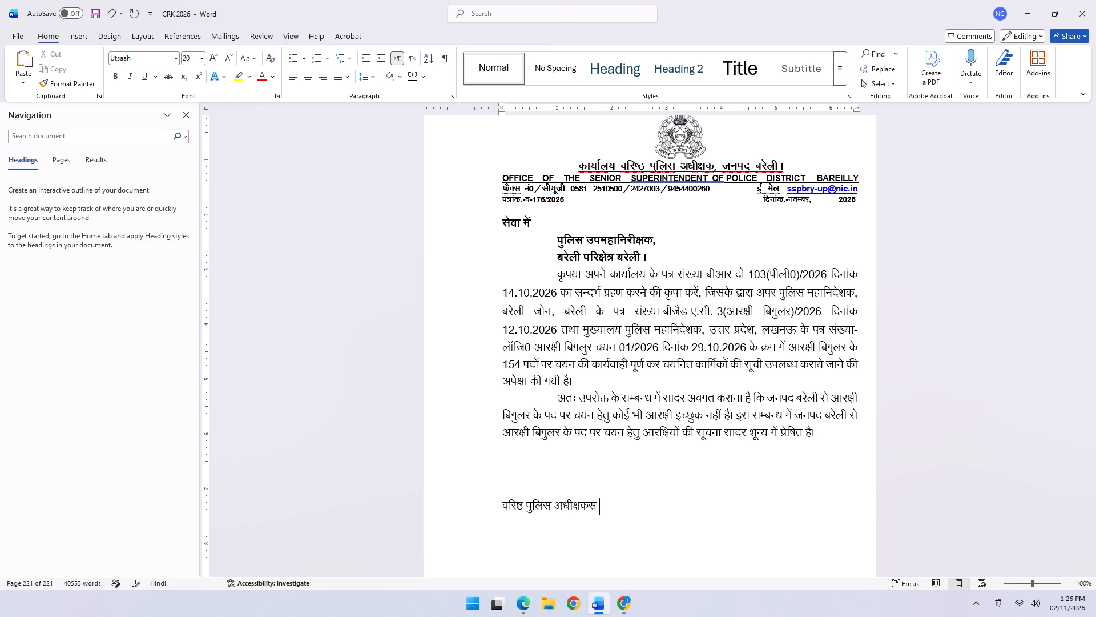
{"action": "key", "text": "BackSpace"}
{"action": "key", "text": "BackSpace"}
{"action": "type", "text": ","}
{"action": "key", "text": "space"}
Add the line "जनपद बरेली ।" under the signatory title, with a space before the full stop.
{"action": "key", "text": "Return"}
{"action": "type", "text": "नज"}
{"action": "key", "text": "BackSpace"}
{"action": "key", "text": "BackSpace"}
{"action": "type", "text": "जनपद बरेली।"}
{"action": "key", "text": "Left"}
{"action": "key", "text": "space"}
{"action": "key", "text": "Right"}
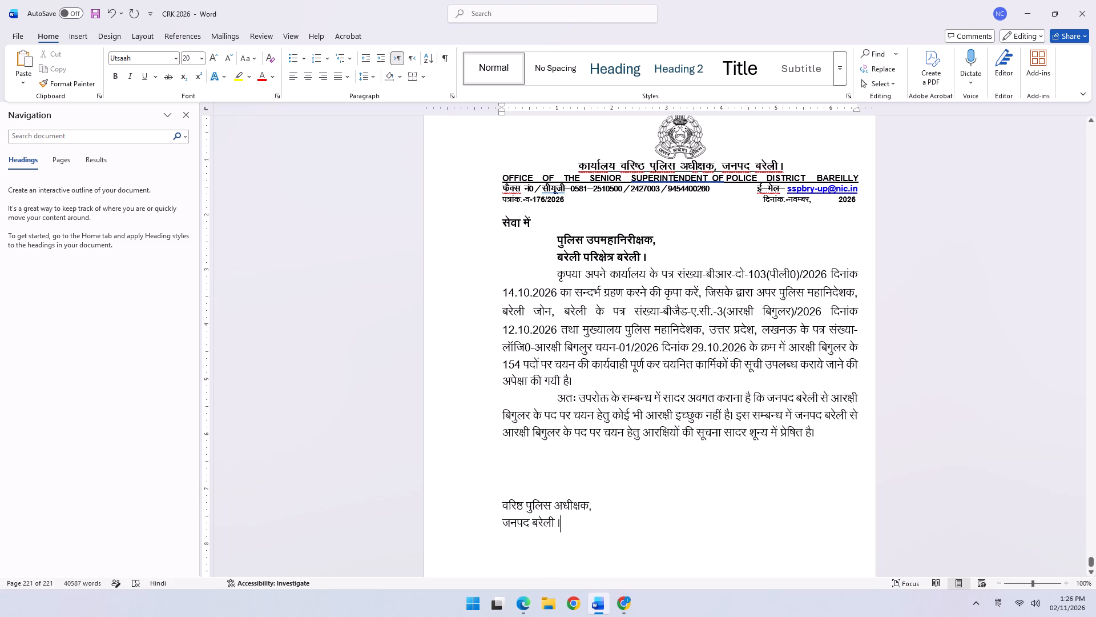
Make the two signature lines bold and centred, and indent them to about 4.5 inches so they sit near the right margin.
{"action": "left_click_drag", "start_coordinate": [551, 526], "coordinate": [565, 524]}
{"action": "left_click_drag", "start_coordinate": [579, 523], "coordinate": [457, 509]}
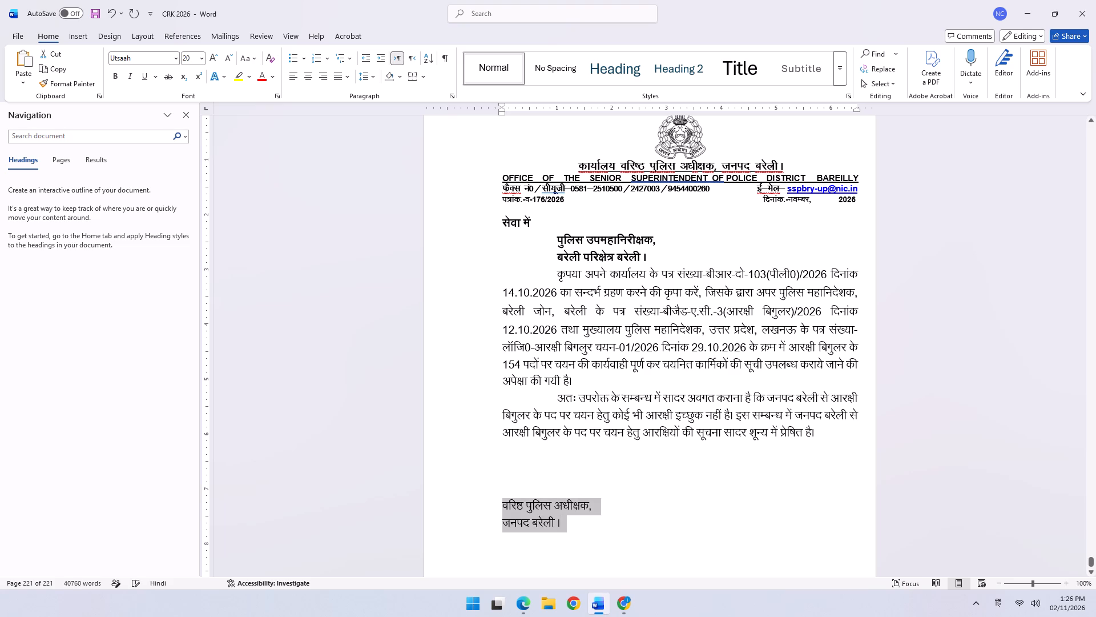
{"action": "key", "text": "ctrl+b"}
{"action": "key", "text": "ctrl+e"}
{"action": "key", "text": "Tab"}
{"action": "key", "text": "Tab"}
{"action": "key", "text": "Tab"}
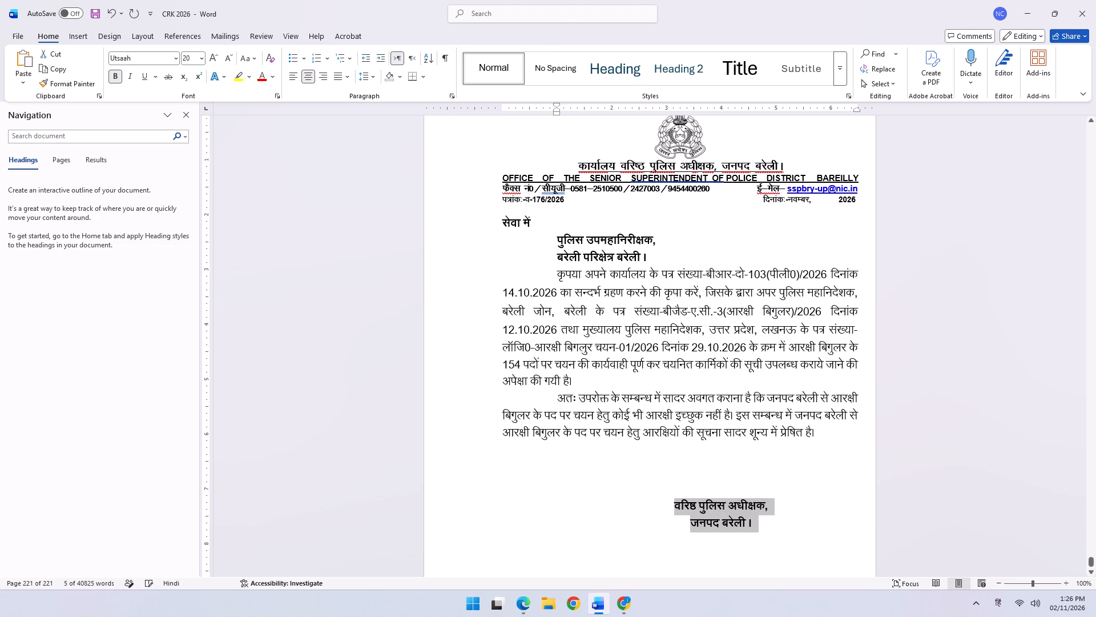
{"action": "key", "text": "Tab"}
{"action": "key", "text": "Tab"}
{"action": "key", "text": "Tab"}
{"action": "key", "text": "Tab"}
{"action": "key", "text": "Tab"}
{"action": "key", "text": "Tab"}
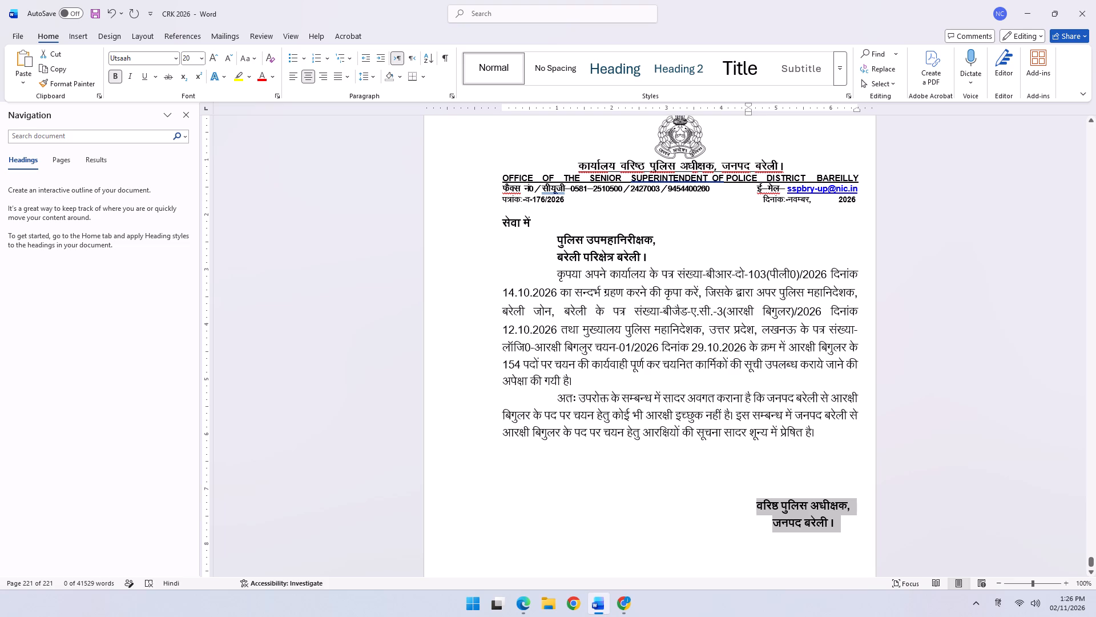
Replace "कोई भी आरक्षी इच्छुक" in the second paragraph with "किसी भी आरक्षी द्वारा".
{"action": "left_click_drag", "start_coordinate": [613, 413], "coordinate": [705, 421]}
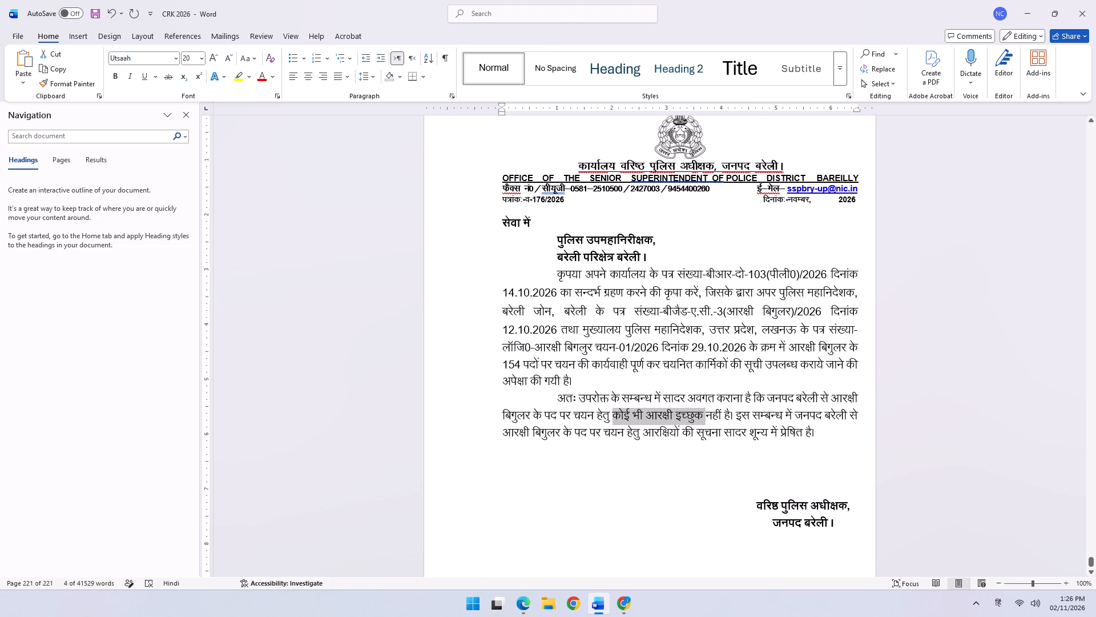
{"action": "type", "text": "किस"}
{"action": "key", "text": "space"}
{"action": "key", "text": "BackSpace"}
{"action": "type", "text": "ी भरा"}
{"action": "key", "text": "BackSpace"}
{"action": "key", "text": "BackSpace"}
{"action": "type", "text": "ी आर7ी द्वारा"}
{"action": "key", "text": "space"}
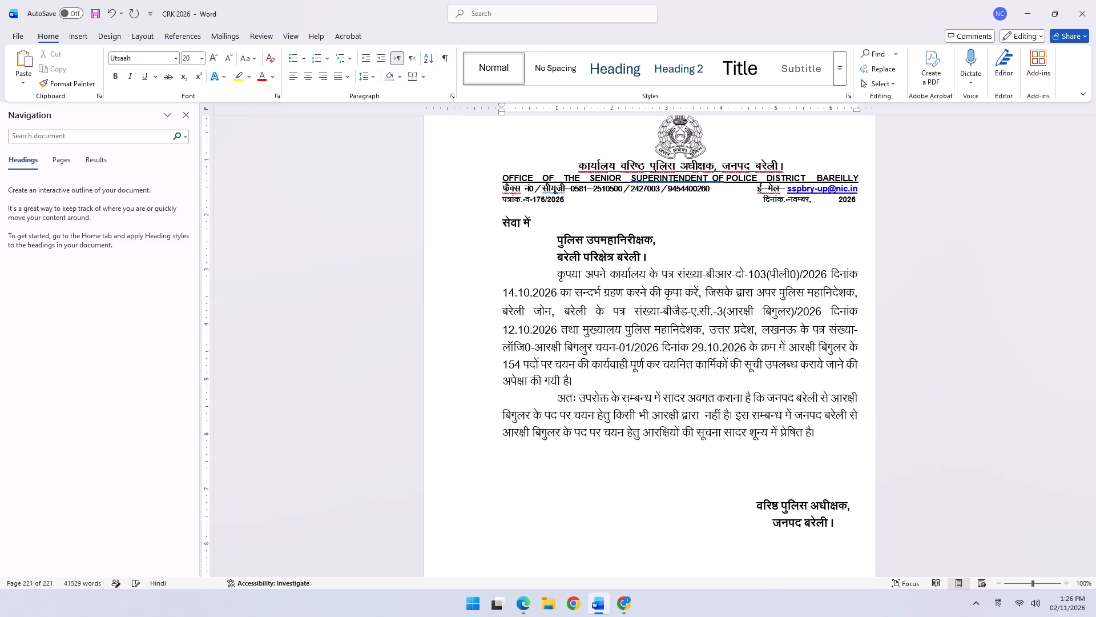
Continue the sentence with "आवेदन प्रस्तुत नहीं किया गया है।" and remove the leftover old words "नहीं है".
{"action": "type", "text": "आवेदन"}
{"action": "key", "text": "space"}
{"action": "type", "text": "इस"}
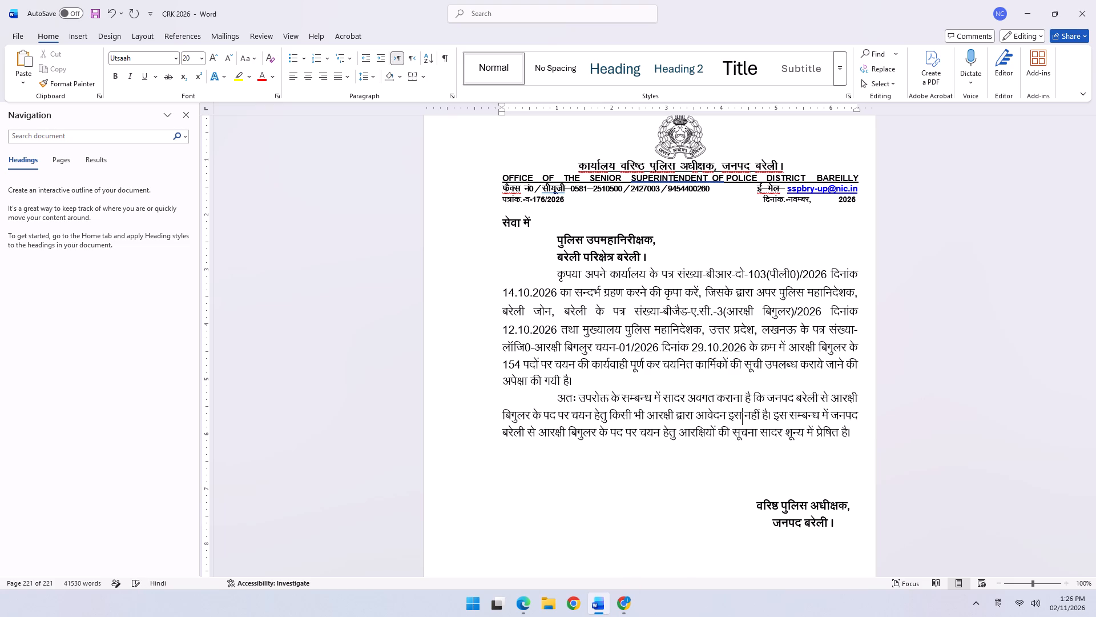
{"action": "key", "text": "BackSpace"}
{"action": "key", "text": "BackSpace"}
{"action": "key", "text": "BackSpace"}
{"action": "key", "text": "space"}
{"action": "type", "text": "प्रस्तुत नहीं किया गया है।"}
{"action": "key", "text": "Delete"}
{"action": "key", "text": "Delete"}
{"action": "key", "text": "Delete"}
{"action": "key", "text": "Delete"}
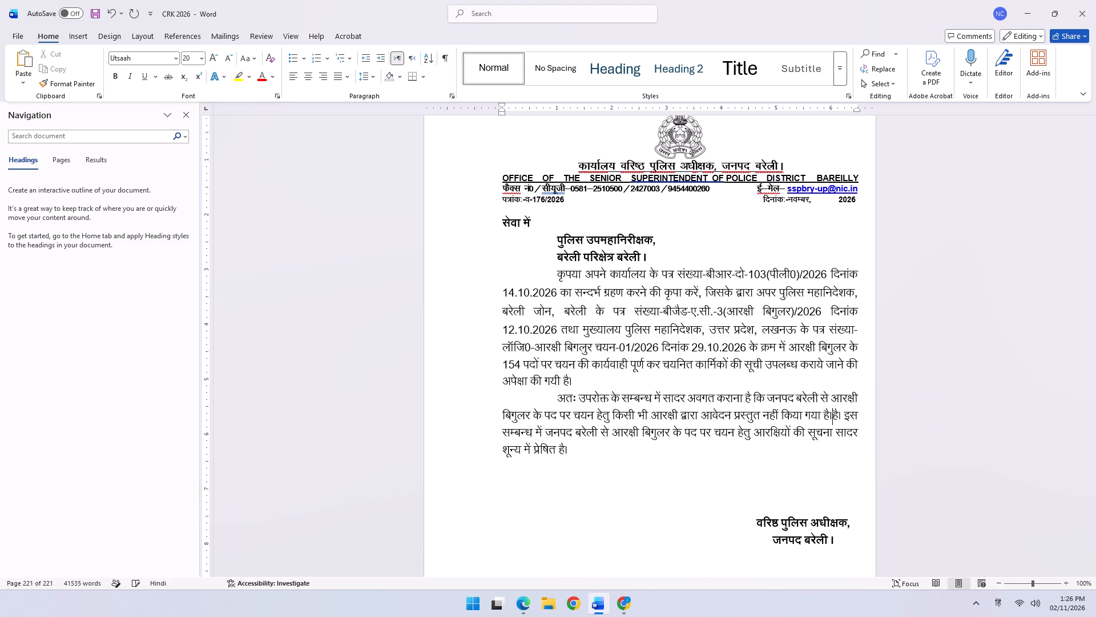
{"action": "key", "text": "Delete"}
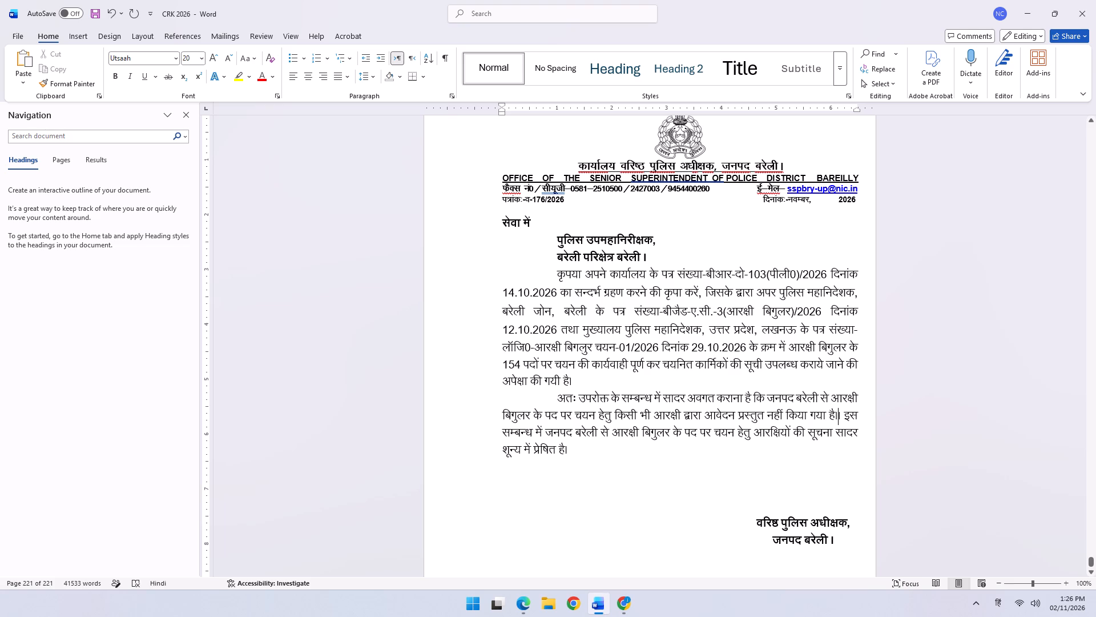
Delete "इस सम्बन्ध में" from the start of the second paragraph's closing sentence.
{"action": "left_click_drag", "start_coordinate": [847, 415], "coordinate": [861, 436]}
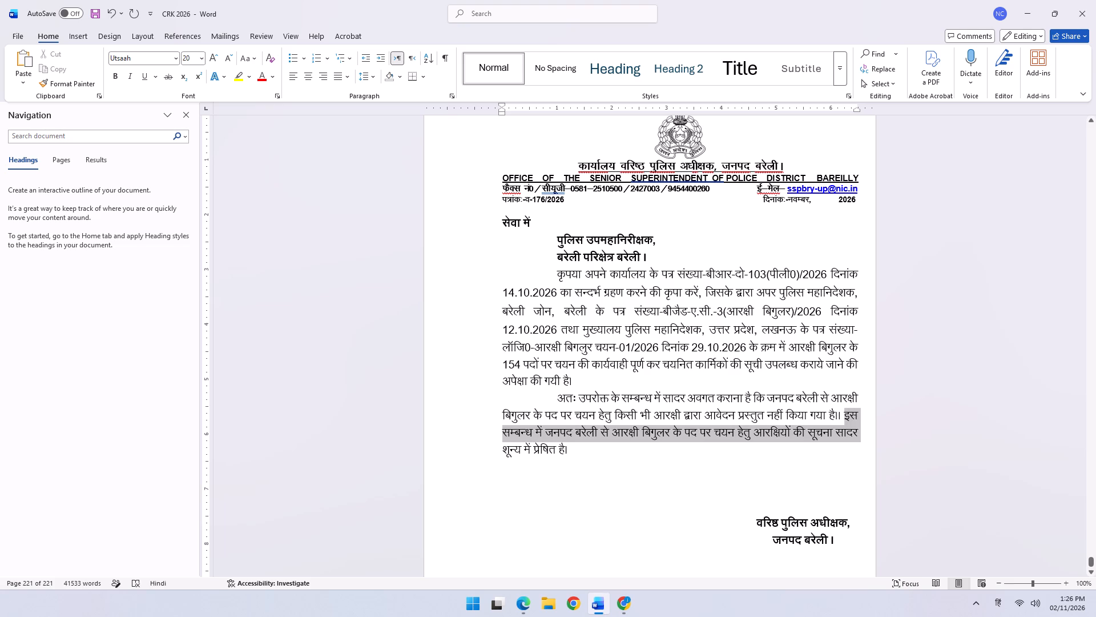
{"action": "left_click_drag", "start_coordinate": [861, 436], "coordinate": [544, 435]}
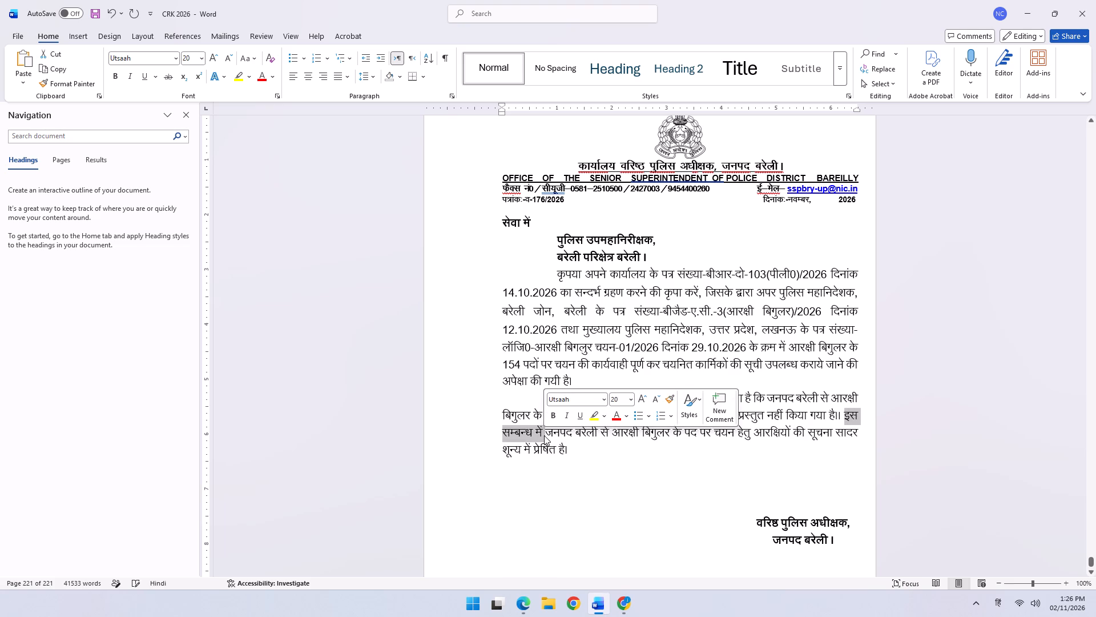
{"action": "key", "text": "Delete"}
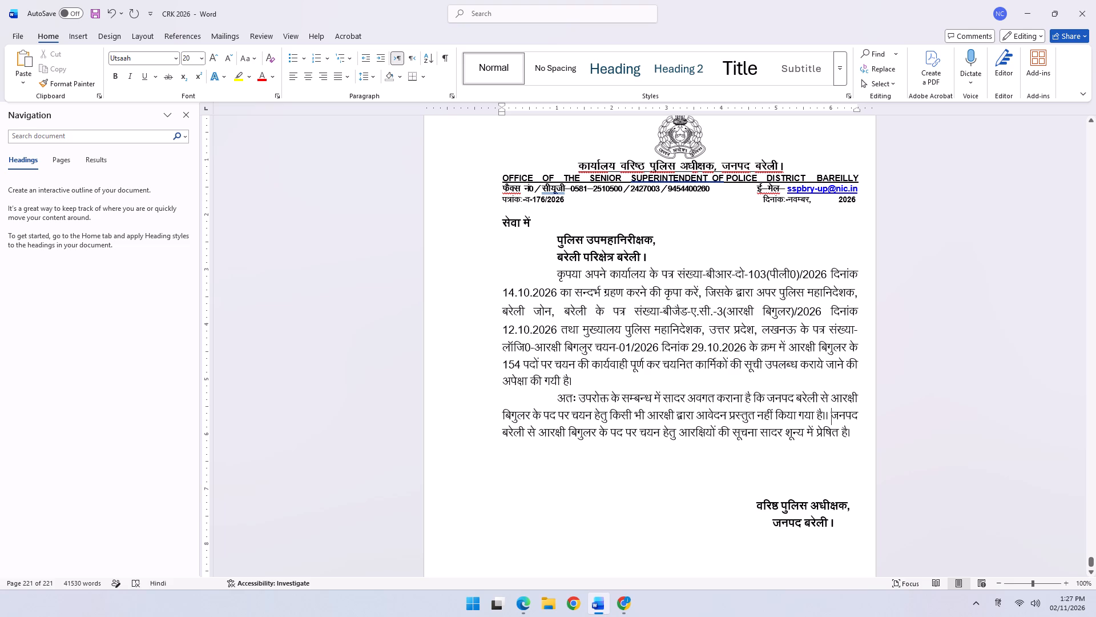
{"action": "left_click_drag", "start_coordinate": [545, 400], "coordinate": [851, 437]}
{"action": "key", "text": "ctrl+v"}
{"action": "key", "text": "ctrl+c"}
{"action": "left_click_drag", "start_coordinate": [854, 434], "coordinate": [553, 400]}
{"action": "key", "text": "ctrl+c"}
{"action": "key", "text": "alt+Tab"}
{"action": "left_click", "coordinate": [519, 564]}
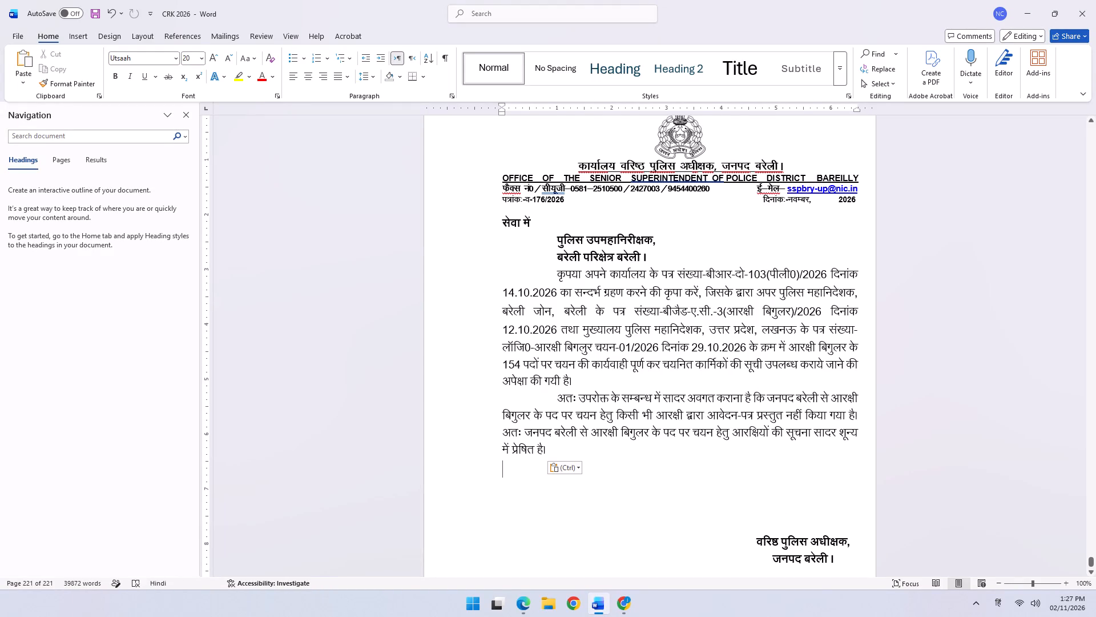
Delete the extra blank line between the letter's second paragraph and the signature block.
{"action": "scroll", "coordinate": [708, 475], "scroll_direction": "down", "scroll_amount": 1}
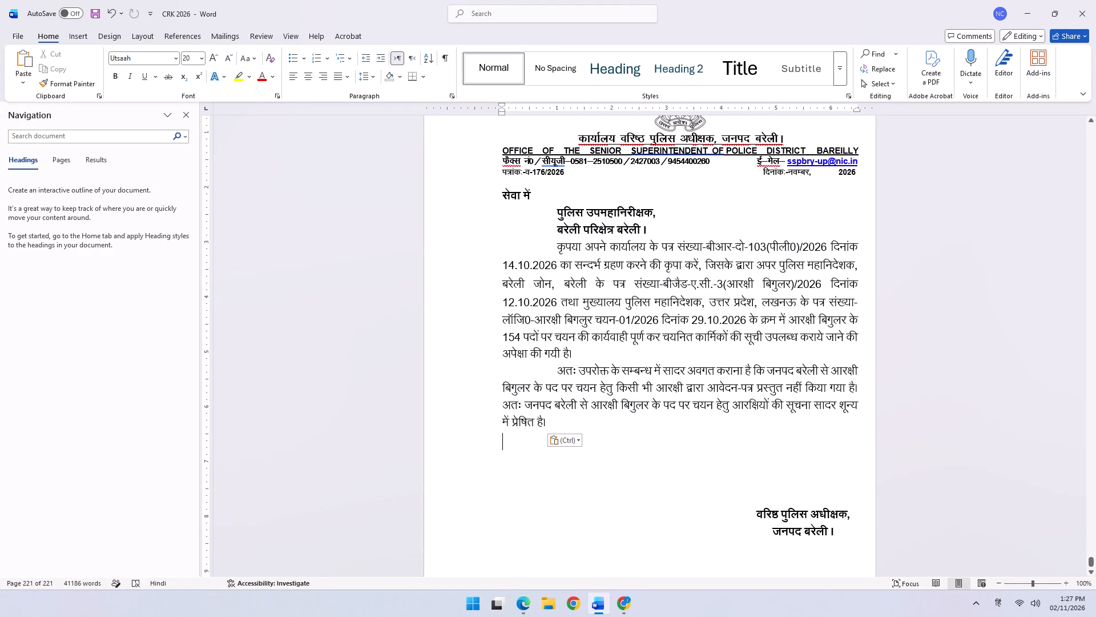
{"action": "key", "text": "Delete"}
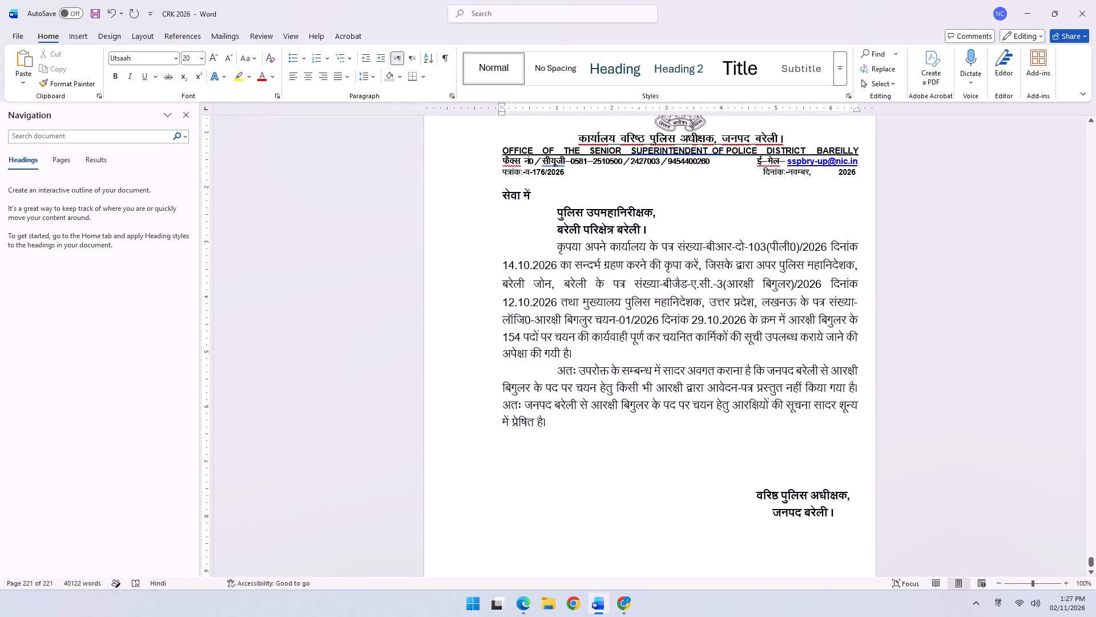
Print 2 copies of the bugler selection letter, limiting the print range to the current page only.
{"action": "left_click", "coordinate": [586, 463]}
{"action": "key", "text": "ctrl+p"}
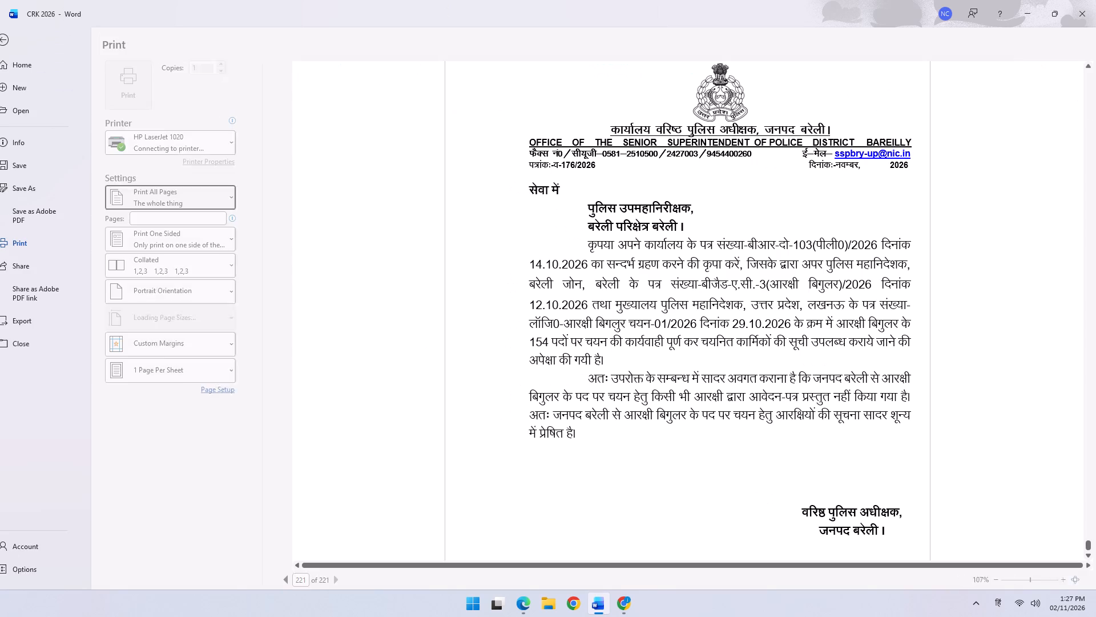
{"action": "left_click", "coordinate": [168, 195]}
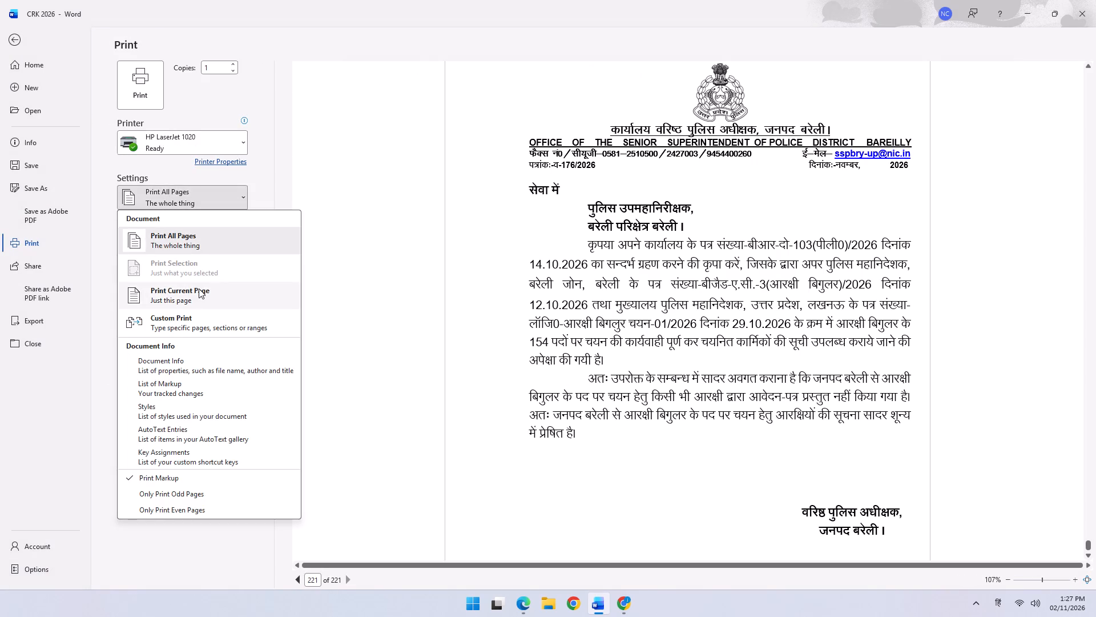
{"action": "left_click", "coordinate": [190, 294]}
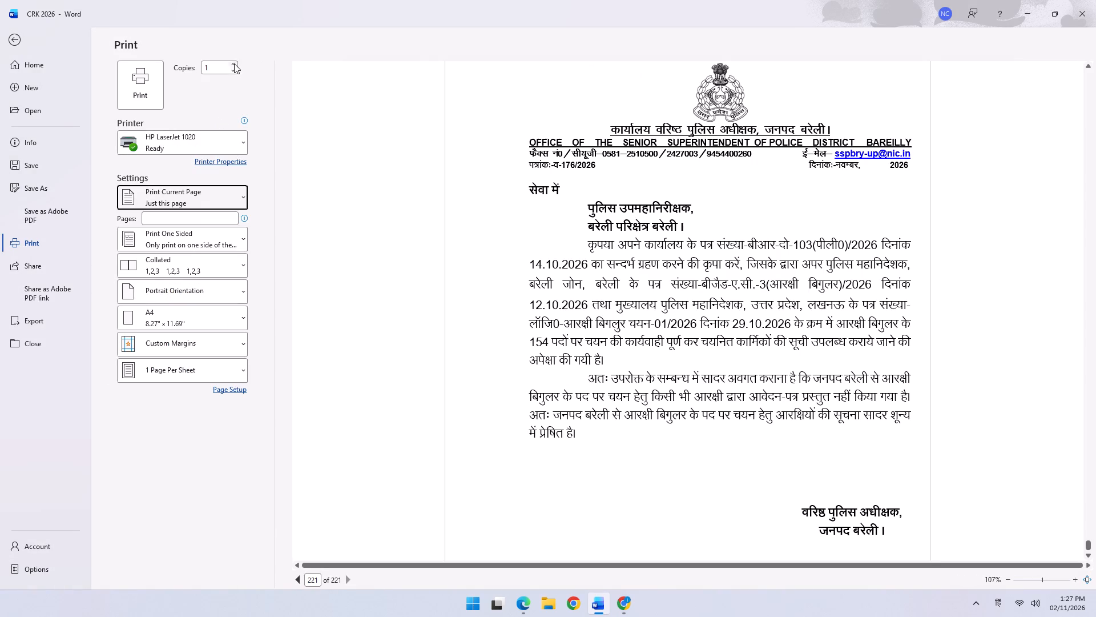
{"action": "left_click", "coordinate": [234, 63]}
{"action": "left_click", "coordinate": [144, 96]}
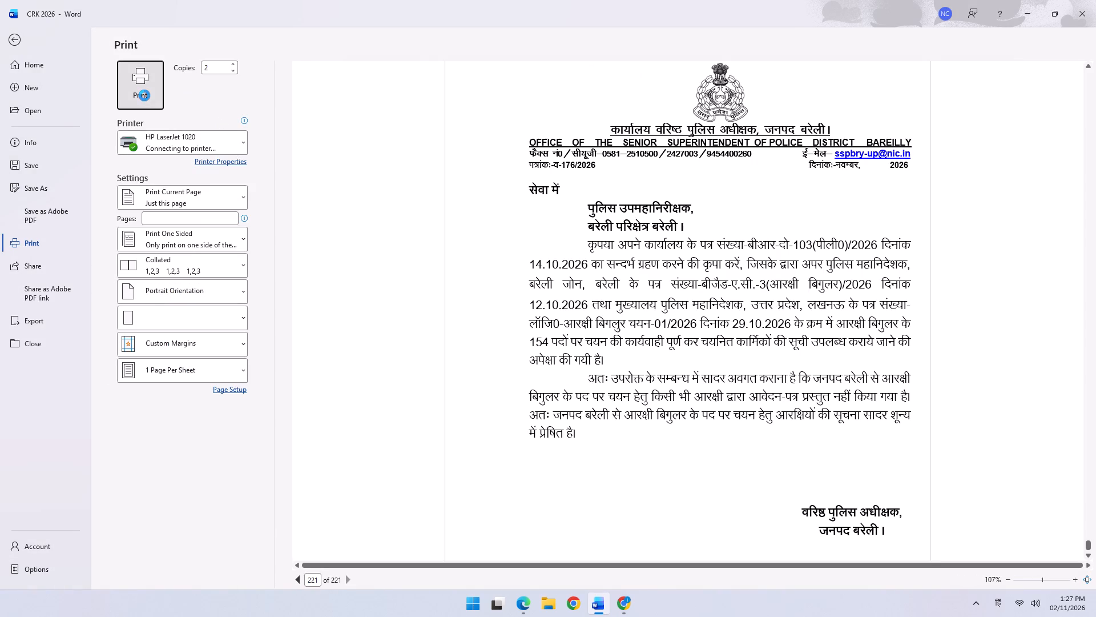
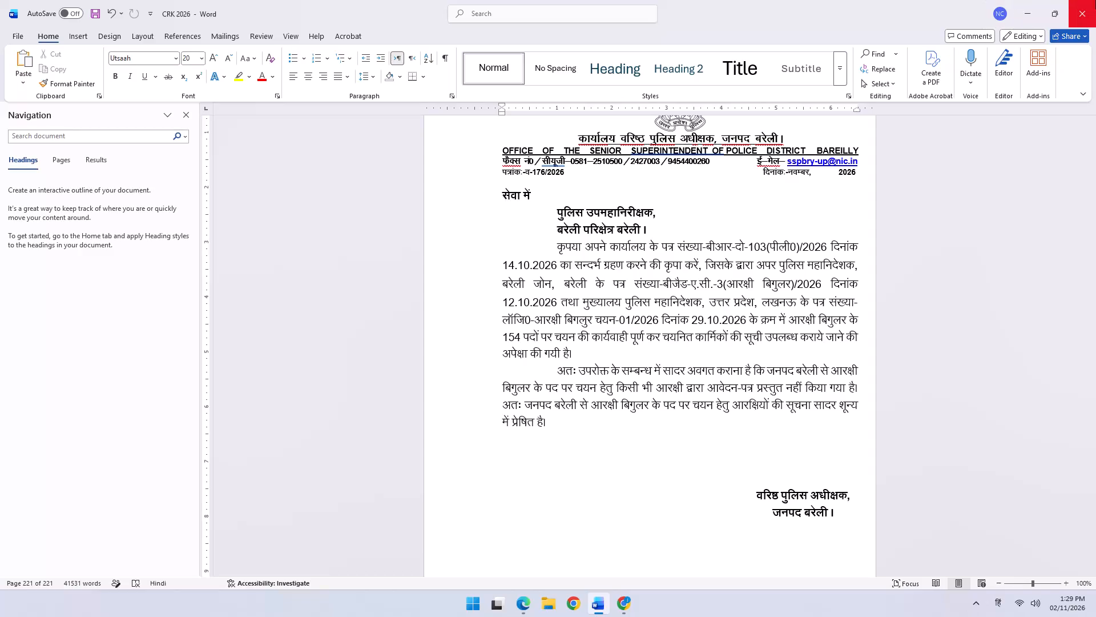
Finish closing the CRK 2026 document in Word.
{"action": "left_click", "coordinate": [535, 378]}
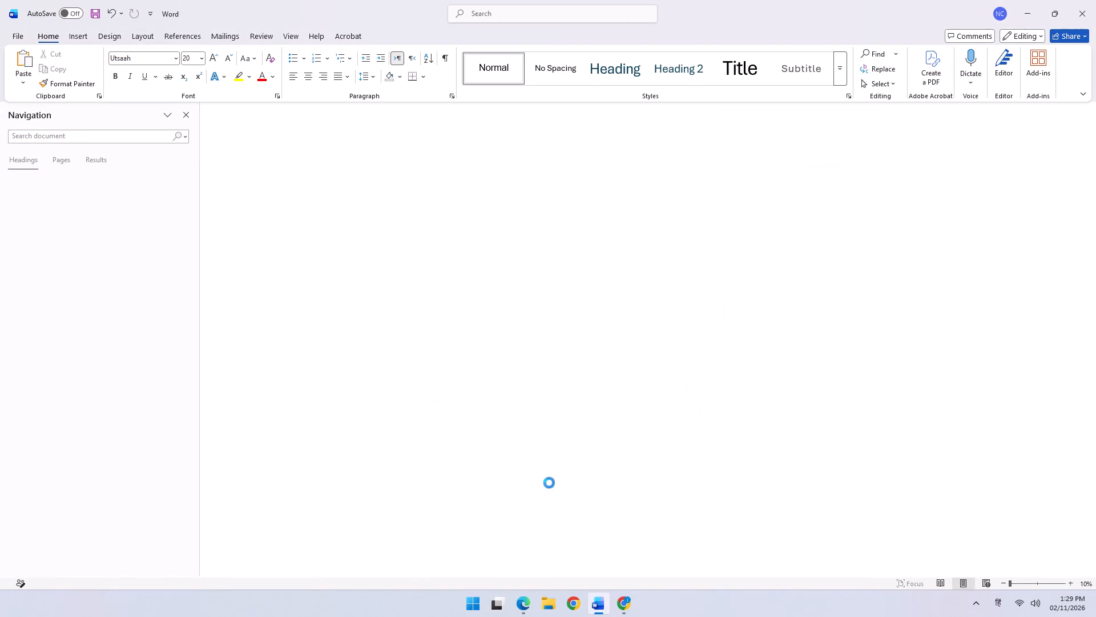
Switch to the NEW NR 2025 spreadsheet in Edge and search the hob 2026 sheet for the employee's PNO, stepping through the matches.
{"action": "left_click", "coordinate": [538, 611]}
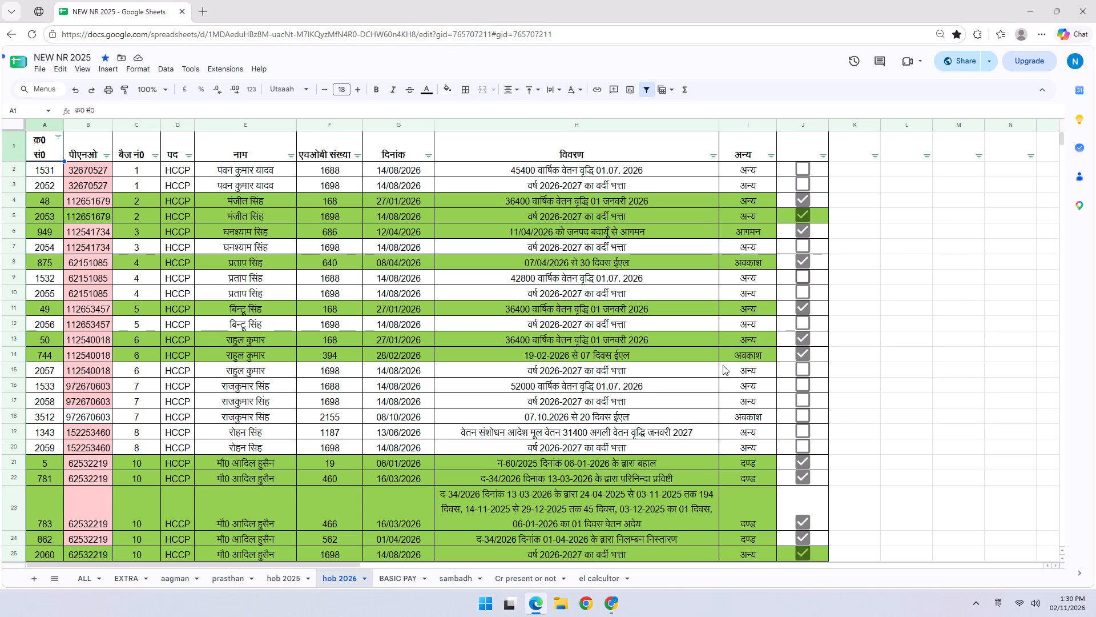
{"action": "key", "text": "ctrl+f"}
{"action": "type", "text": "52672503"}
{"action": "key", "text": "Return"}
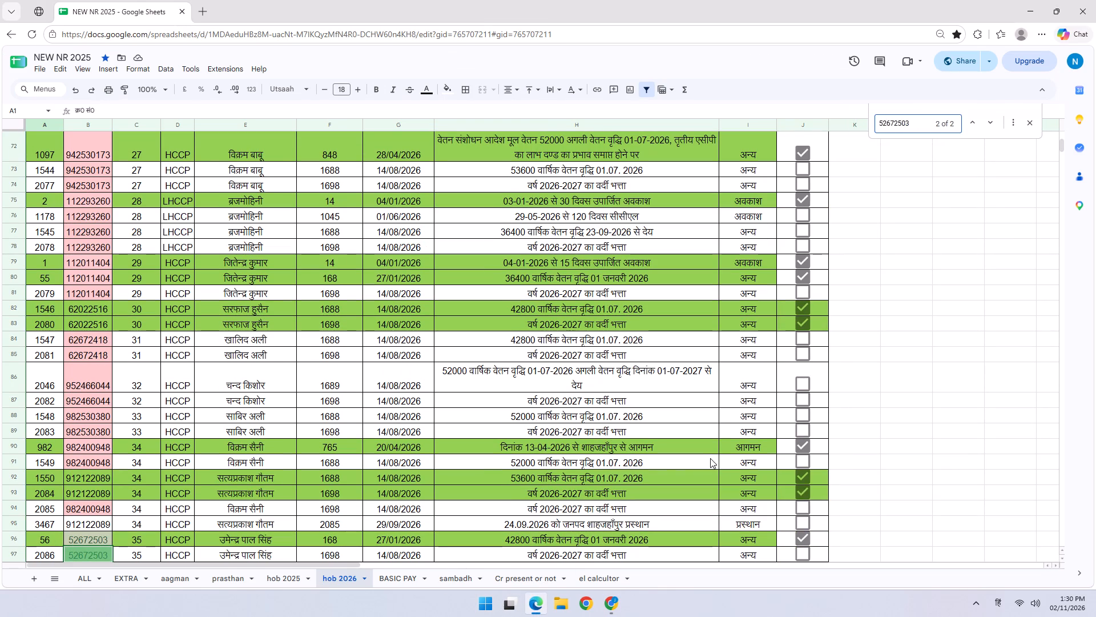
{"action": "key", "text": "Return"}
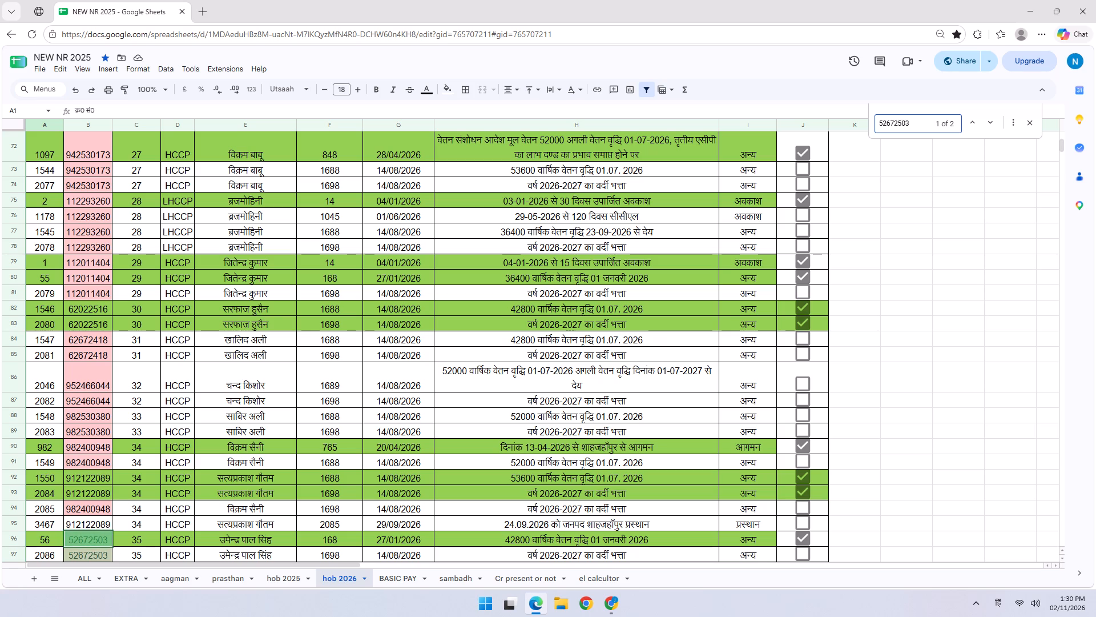
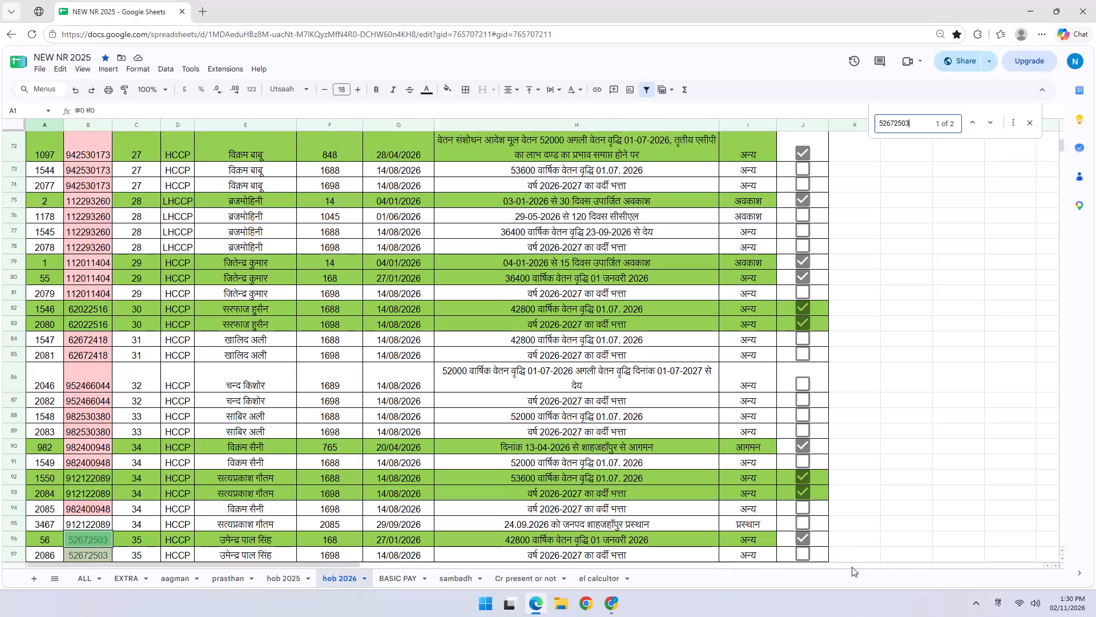
Tick the checkbox for the searched employee's 2026-2027 uniform allowance (वर्दी भत्ता) entry in row 97 of hob 2026.
{"action": "left_click", "coordinate": [799, 555]}
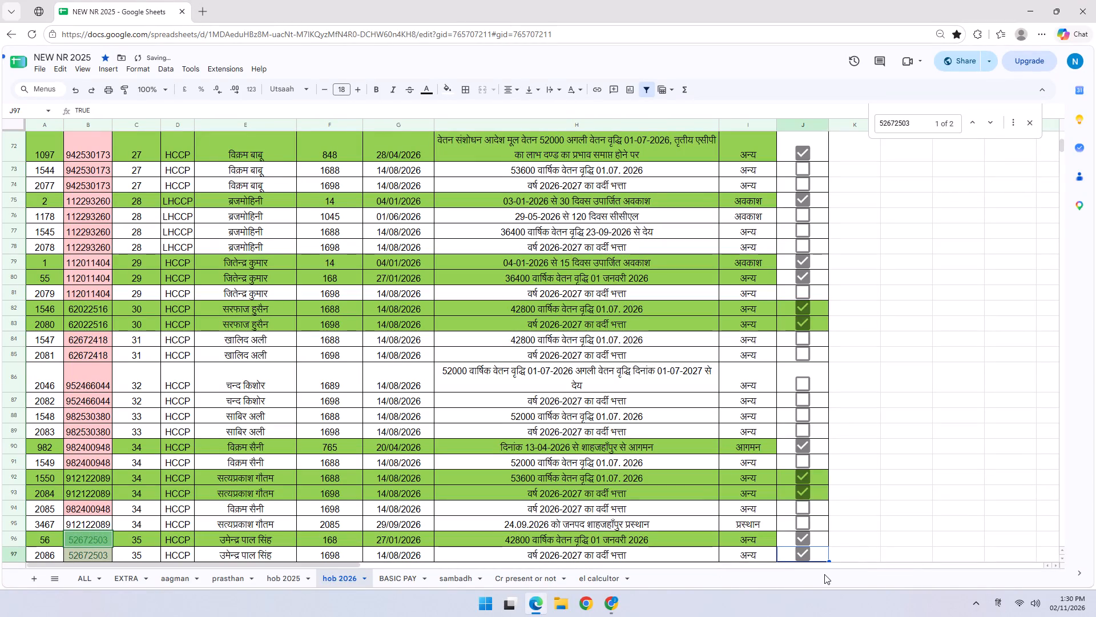
Find the next employee by PNO in hob 2026 and tick the pay increment and uniform allowance entries in rows 416 and 417.
{"action": "key", "text": "ctrl+f"}
{"action": "key", "text": "BackSpace"}
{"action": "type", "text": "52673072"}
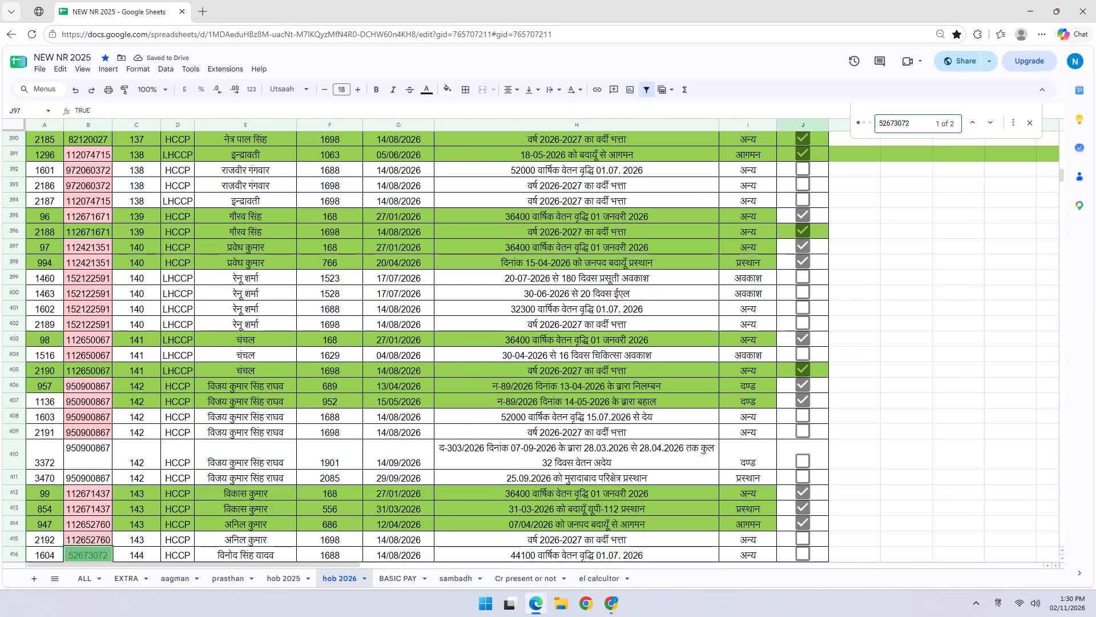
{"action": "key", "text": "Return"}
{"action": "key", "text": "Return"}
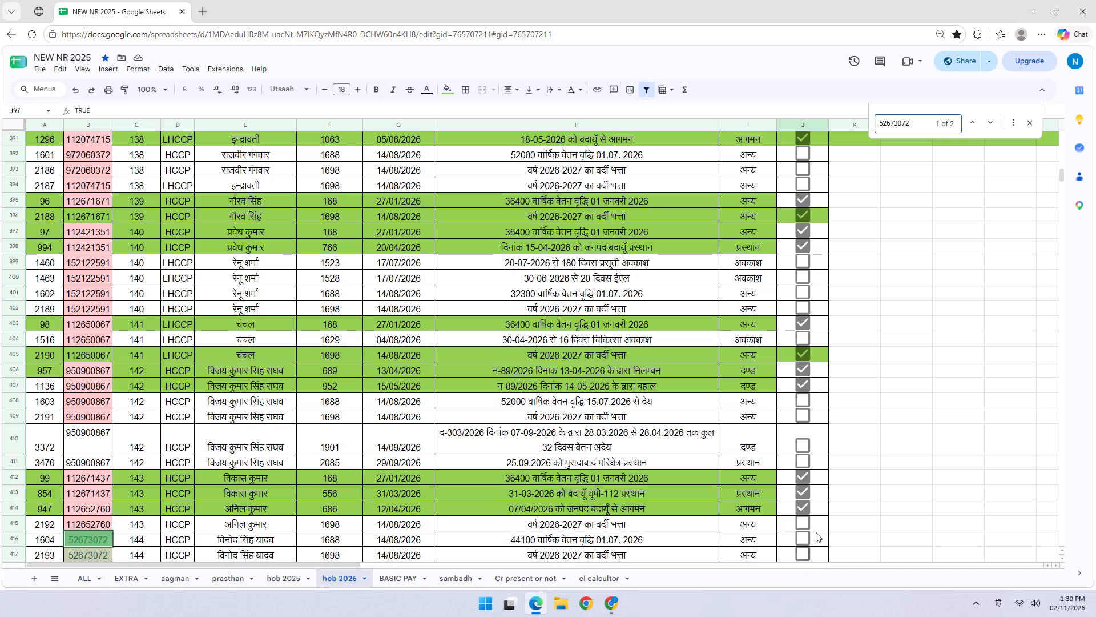
{"action": "left_click_drag", "start_coordinate": [796, 539], "coordinate": [797, 544]}
{"action": "left_click", "coordinate": [804, 552]}
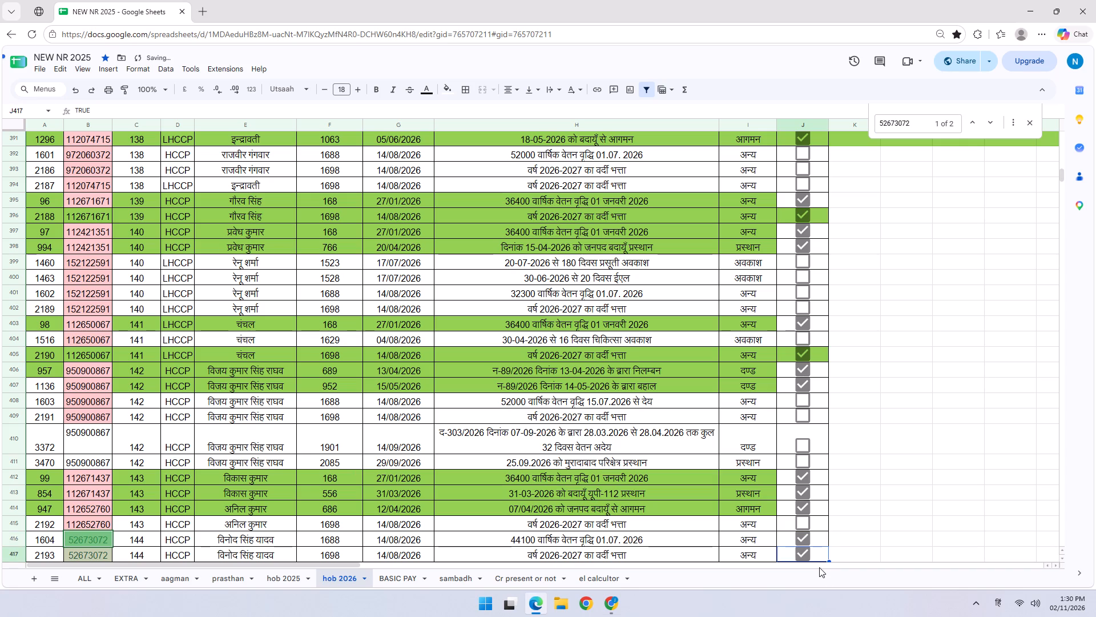
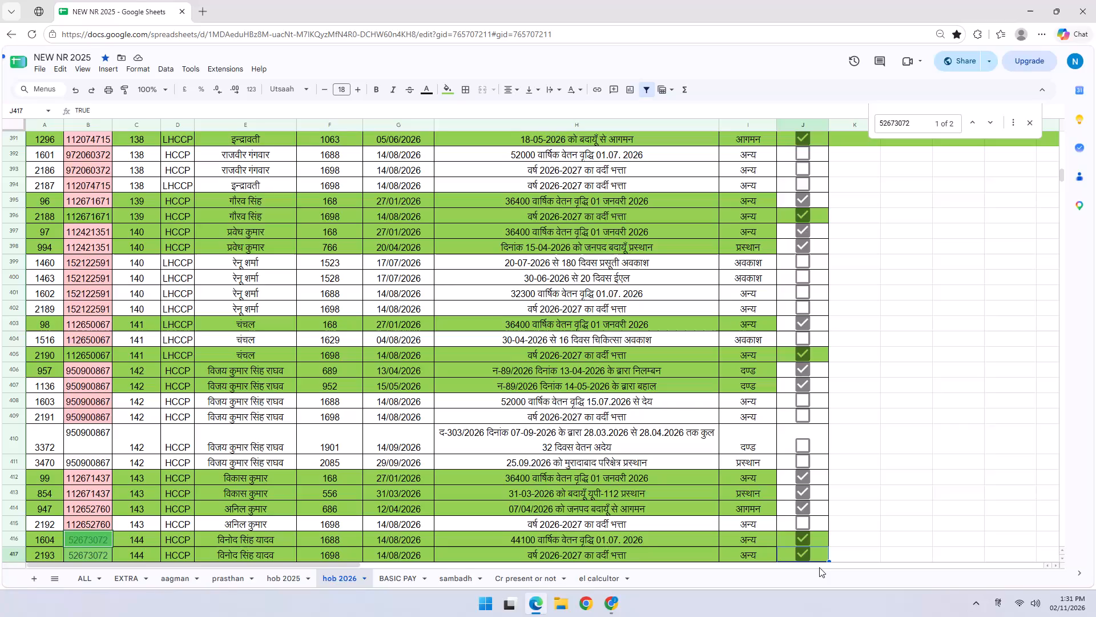
Find the next employee by PNO in hob 2026 and tick the pay increment and uniform allowance entries in rows 1297 and 1298.
{"action": "key", "text": "ctrl+f"}
{"action": "key", "text": "BackSpace"}
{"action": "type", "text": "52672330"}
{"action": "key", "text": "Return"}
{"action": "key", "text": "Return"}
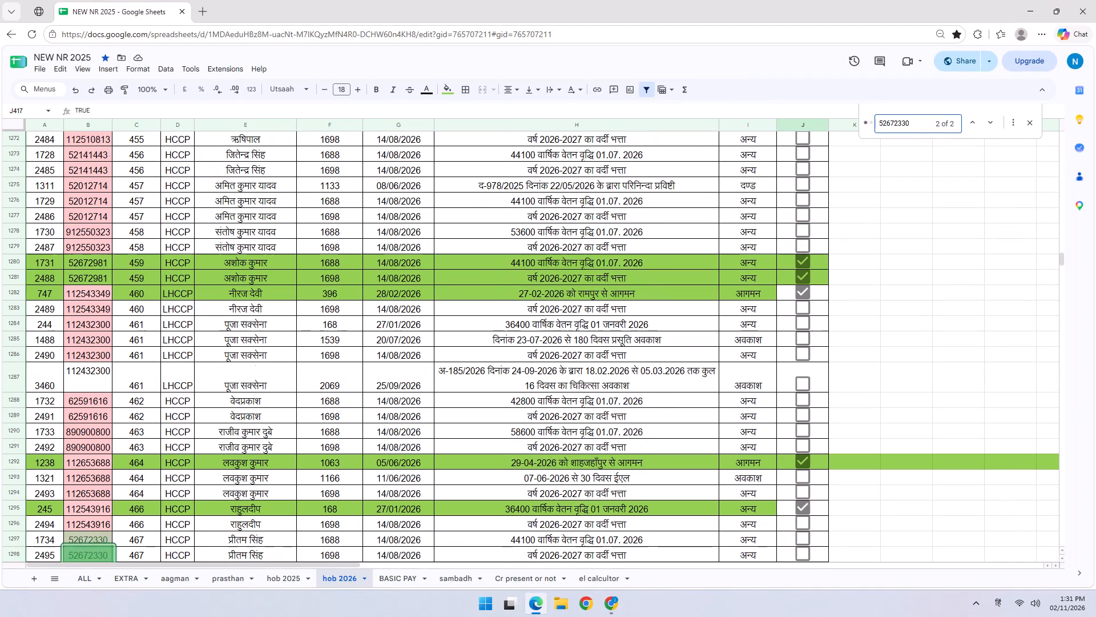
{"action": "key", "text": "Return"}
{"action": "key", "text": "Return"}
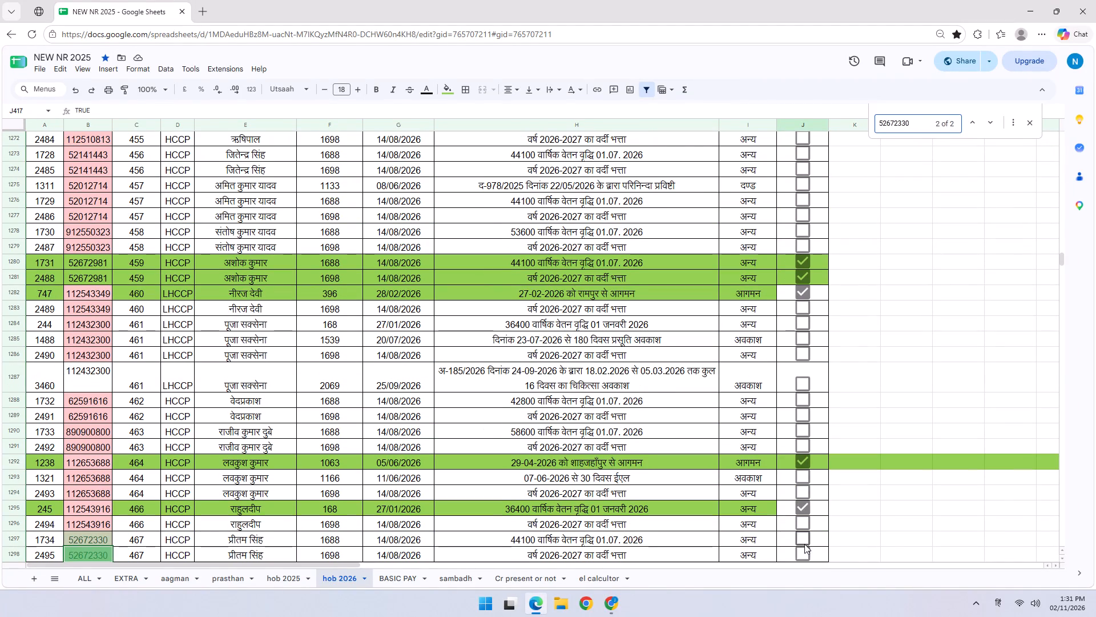
{"action": "left_click", "coordinate": [805, 544]}
{"action": "left_click", "coordinate": [802, 558]}
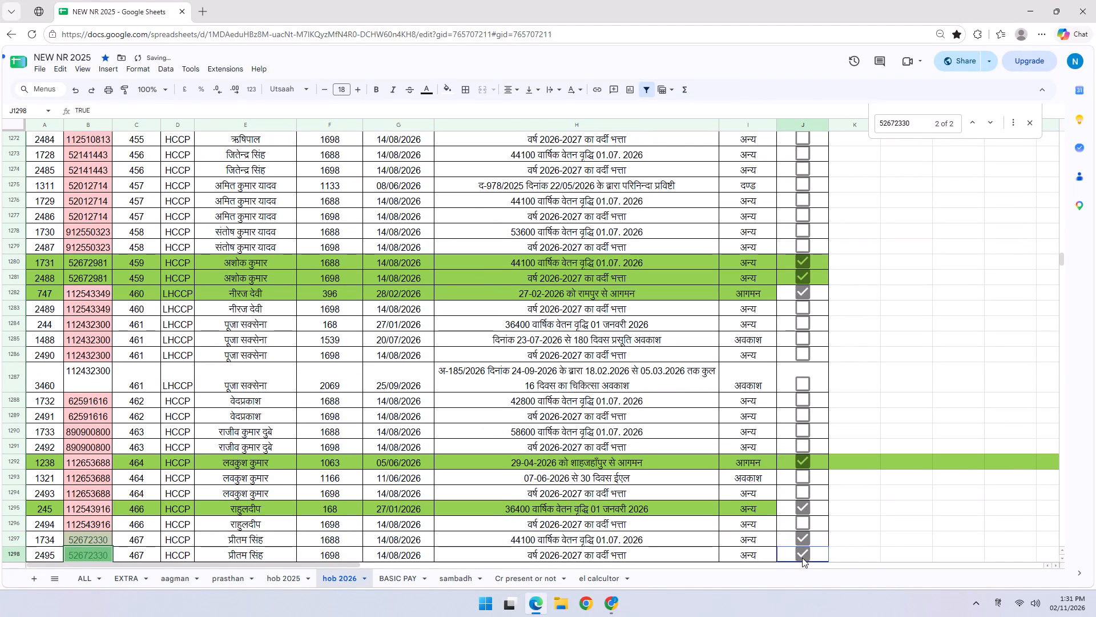
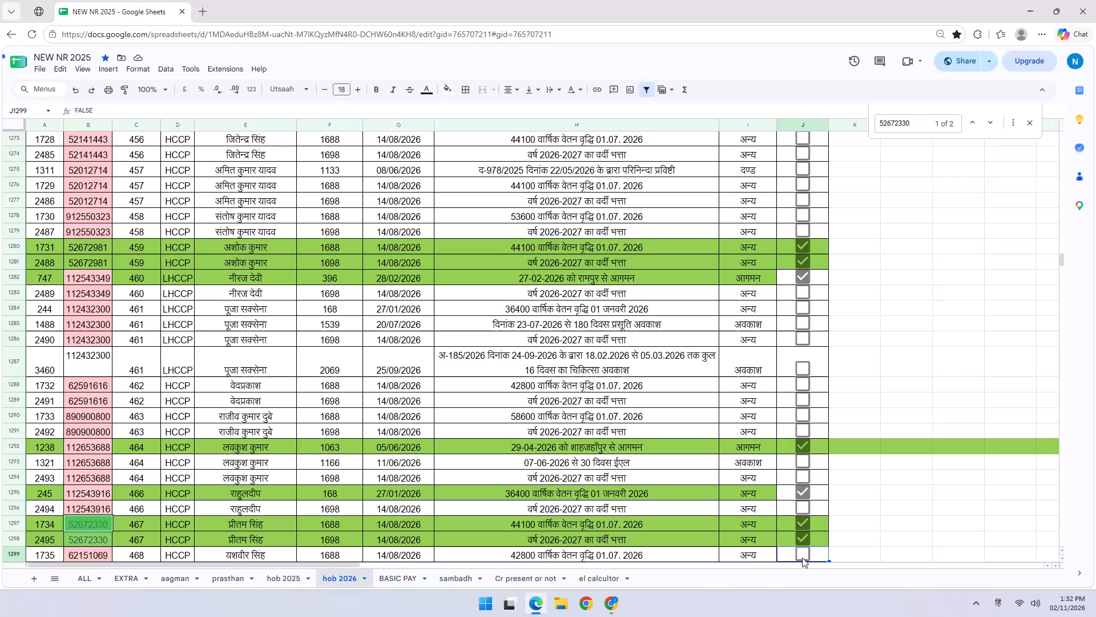
Find the next employee by PNO in hob 2026 and tick the pay increment and uniform allowance entries in rows 988 and 989.
{"action": "key", "text": "ctrl+f"}
{"action": "key", "text": "BackSpace"}
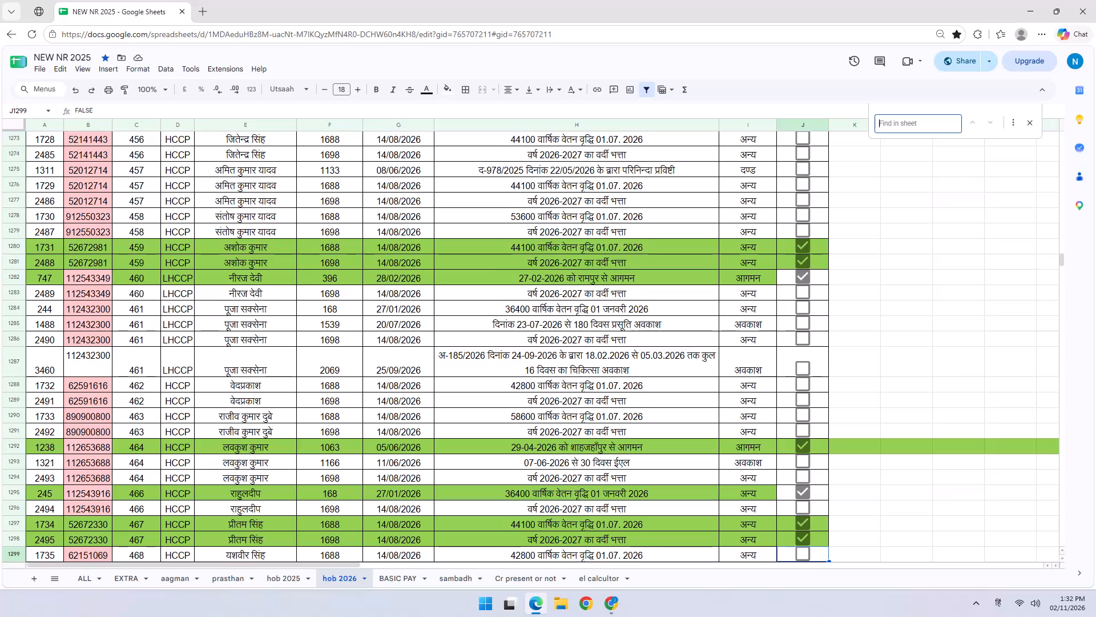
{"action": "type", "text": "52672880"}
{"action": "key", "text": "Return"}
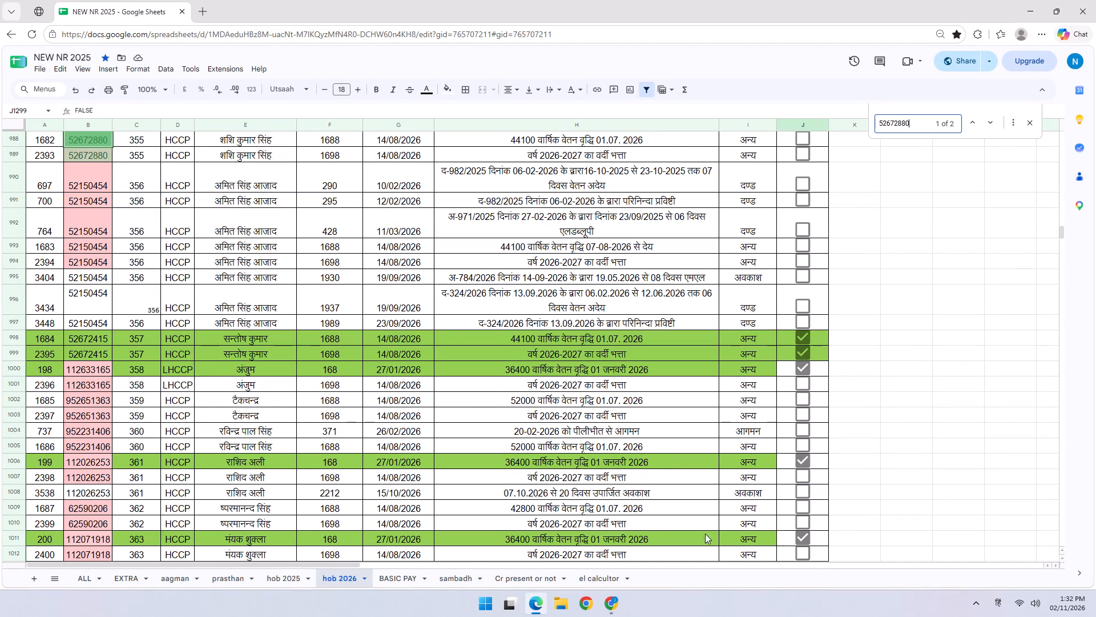
{"action": "left_click", "coordinate": [806, 137]}
{"action": "left_click", "coordinate": [800, 150]}
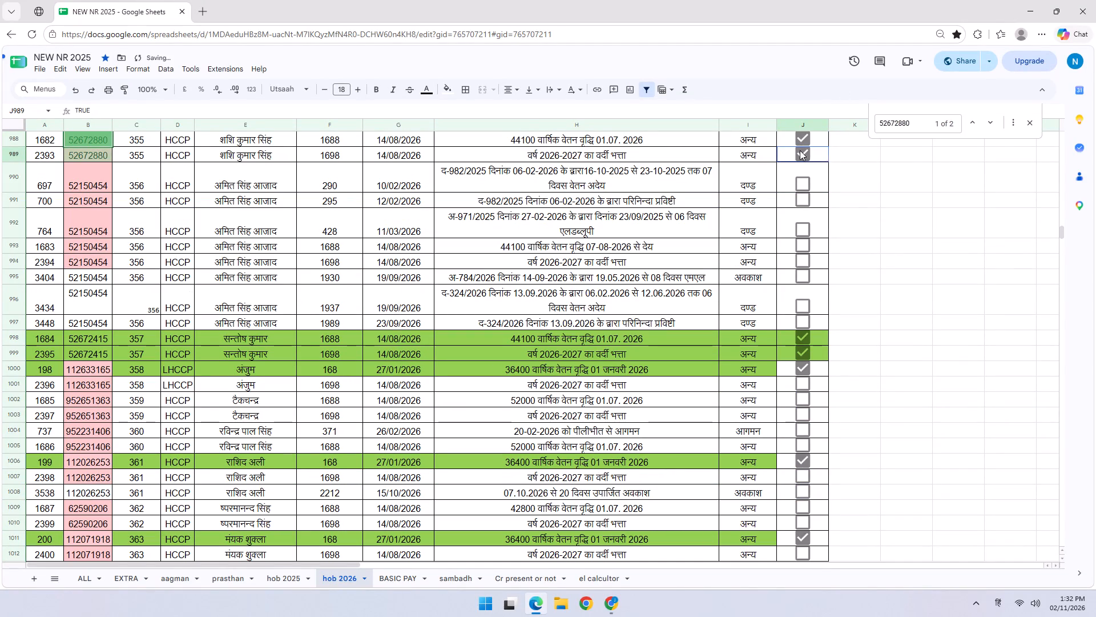
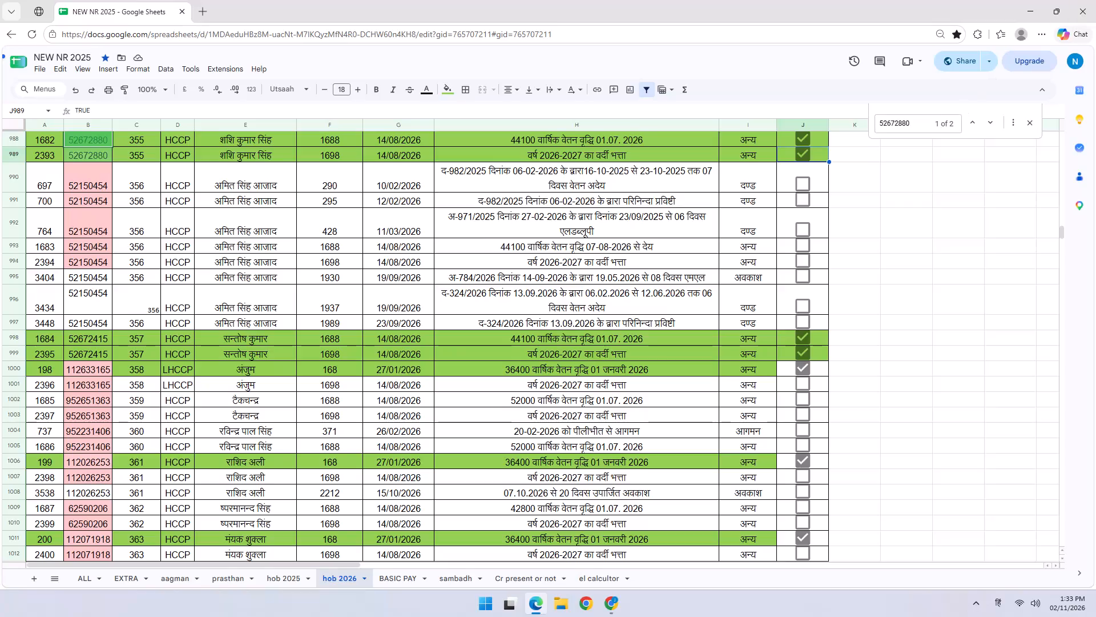
Find the next employee by PNO in hob 2026 and tick the 15-day EL leave entry in row 2270.
{"action": "left_click_drag", "start_coordinate": [908, 118], "coordinate": [823, 109]}
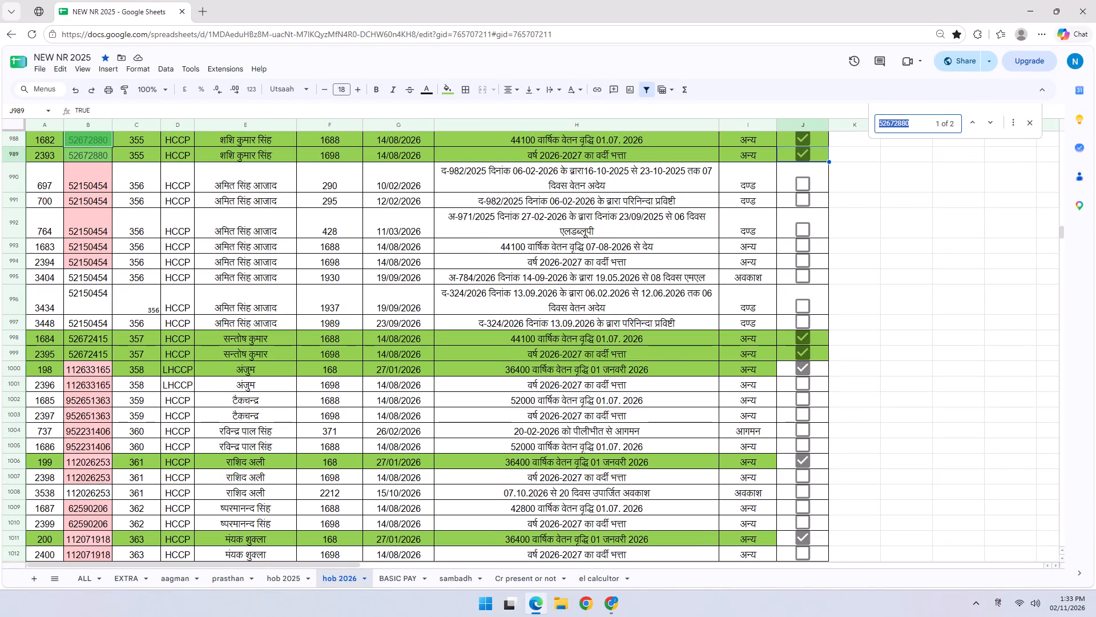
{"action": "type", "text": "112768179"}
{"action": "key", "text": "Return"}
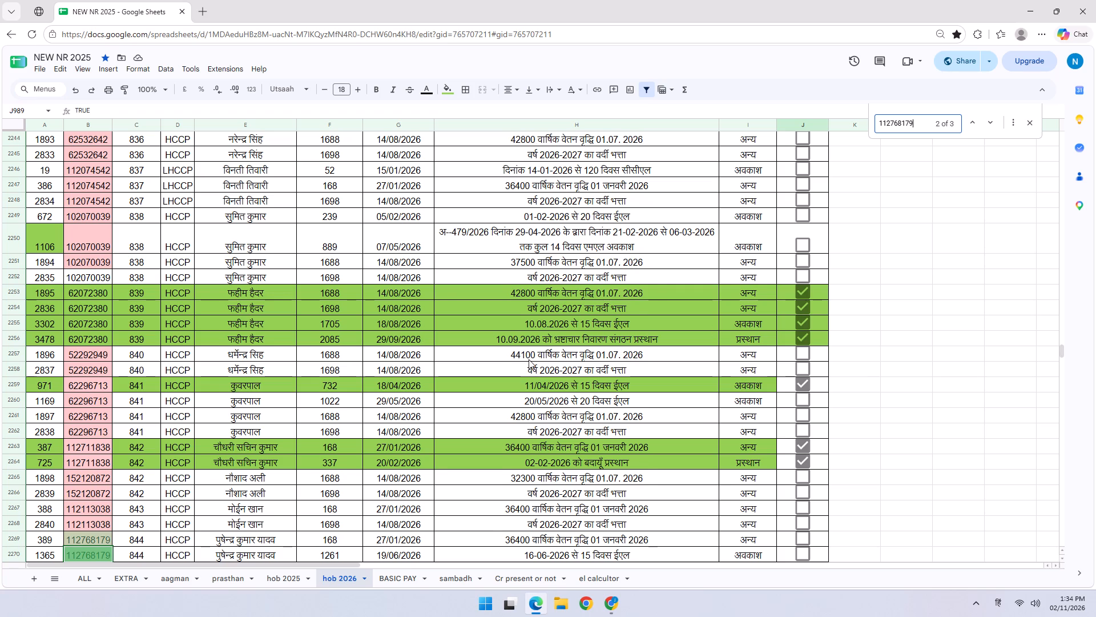
{"action": "scroll", "coordinate": [525, 361], "scroll_direction": "down", "scroll_amount": 1}
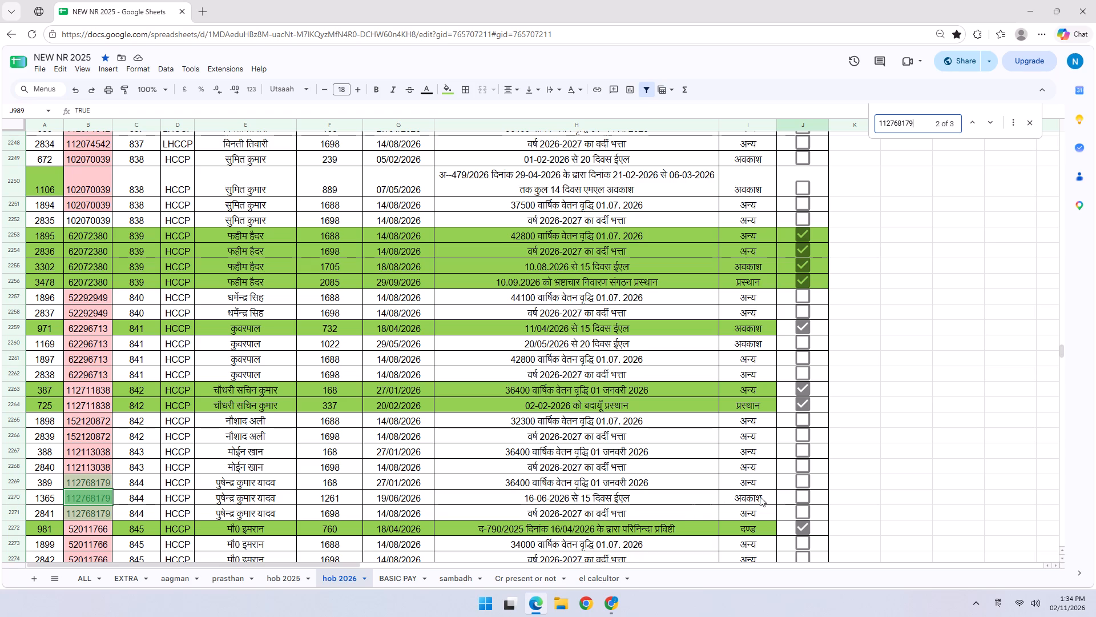
{"action": "left_click", "coordinate": [808, 494]}
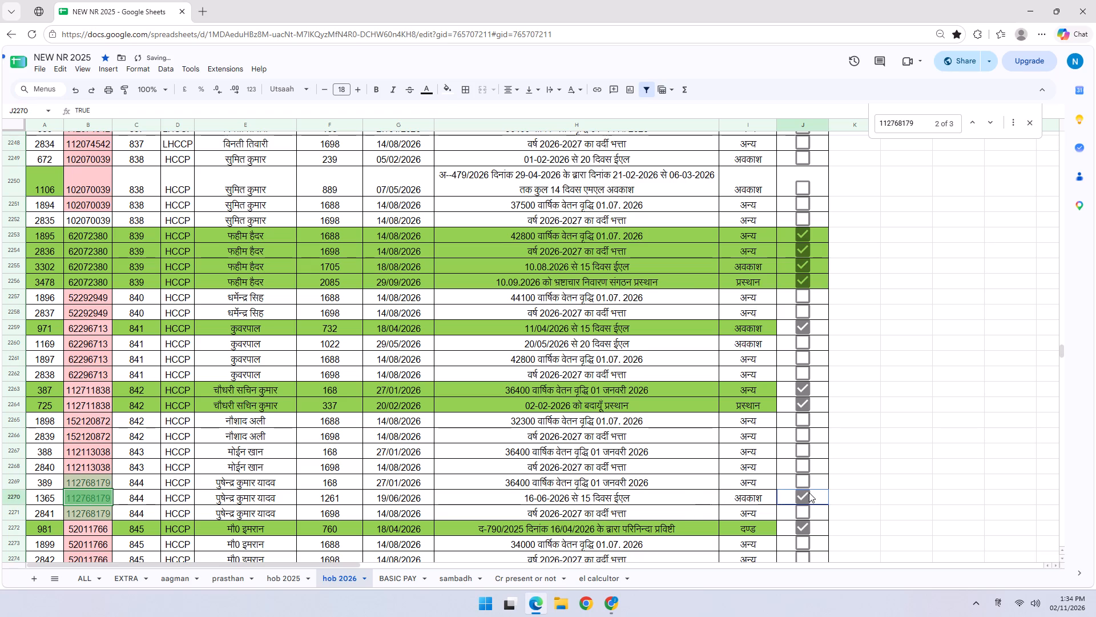